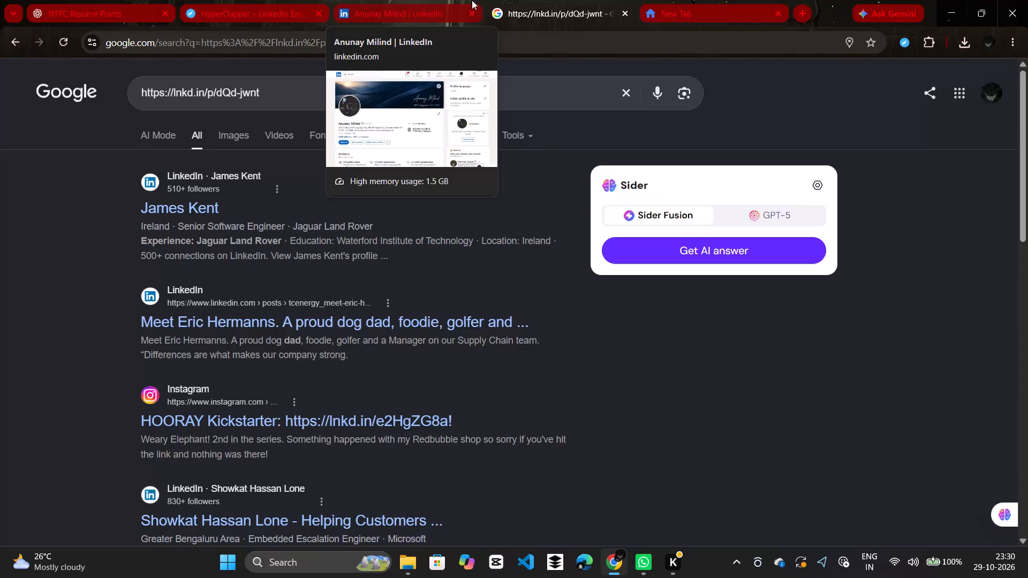
Close the browser tab with the Google search results for the lnkd.in link.
click(622, 12)
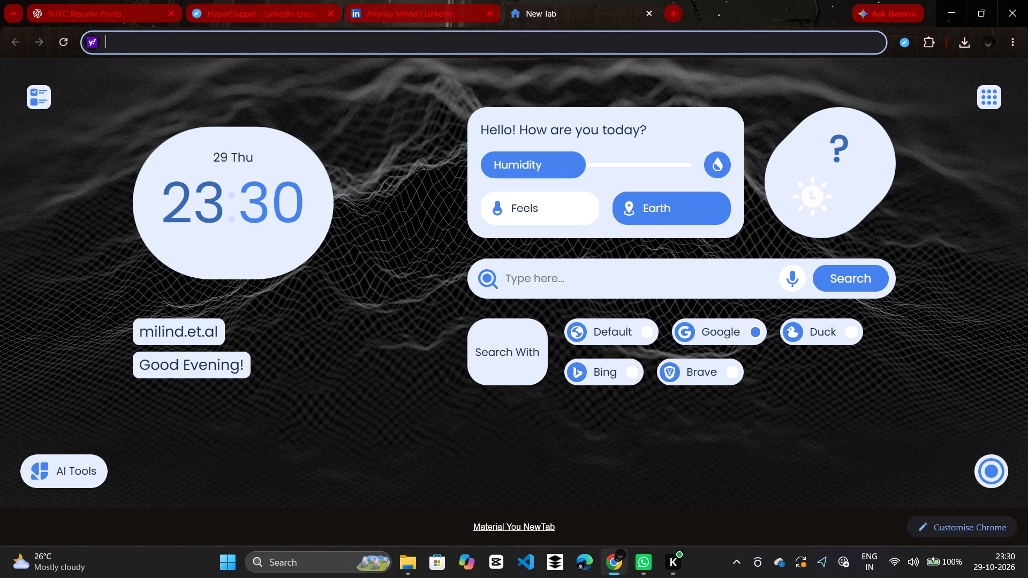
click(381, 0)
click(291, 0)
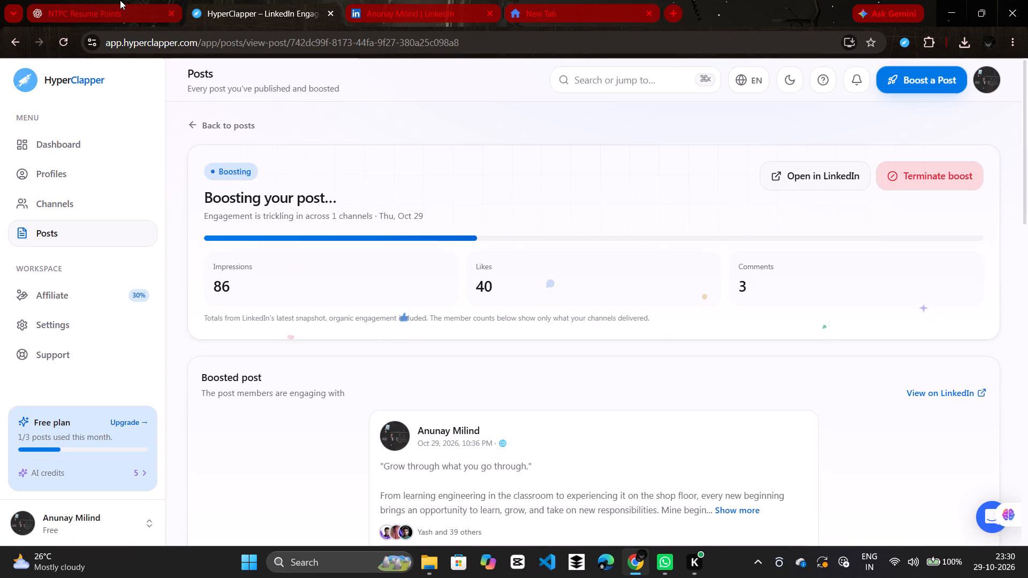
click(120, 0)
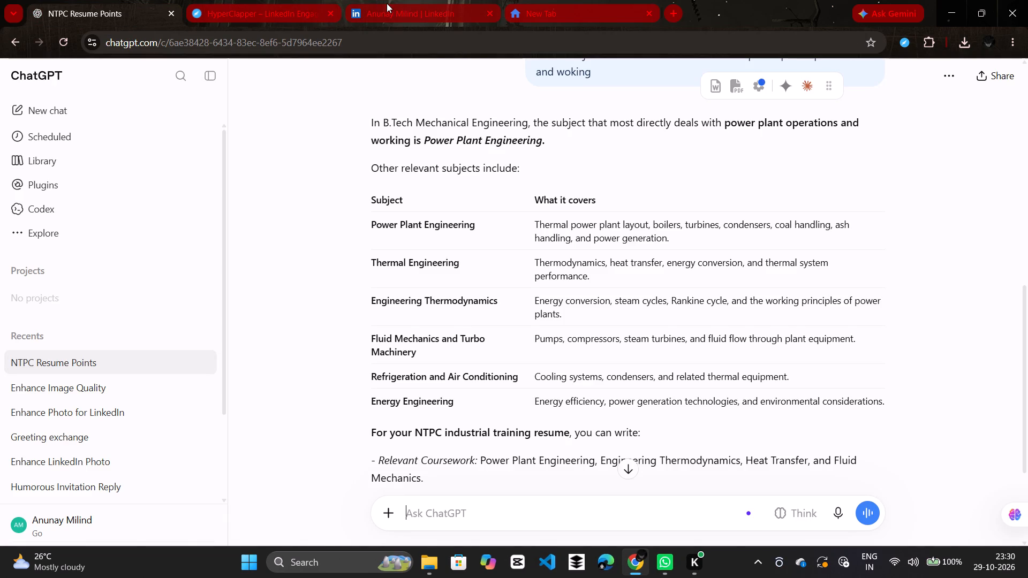
Open Google Drive in a new browser tab from the Google apps shortcuts.
click(673, 13)
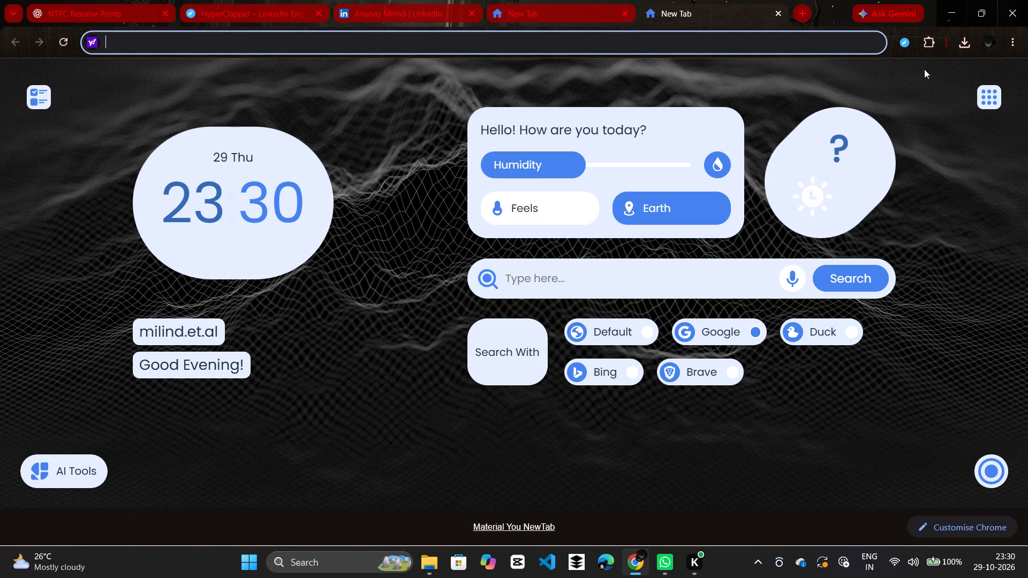
click(996, 96)
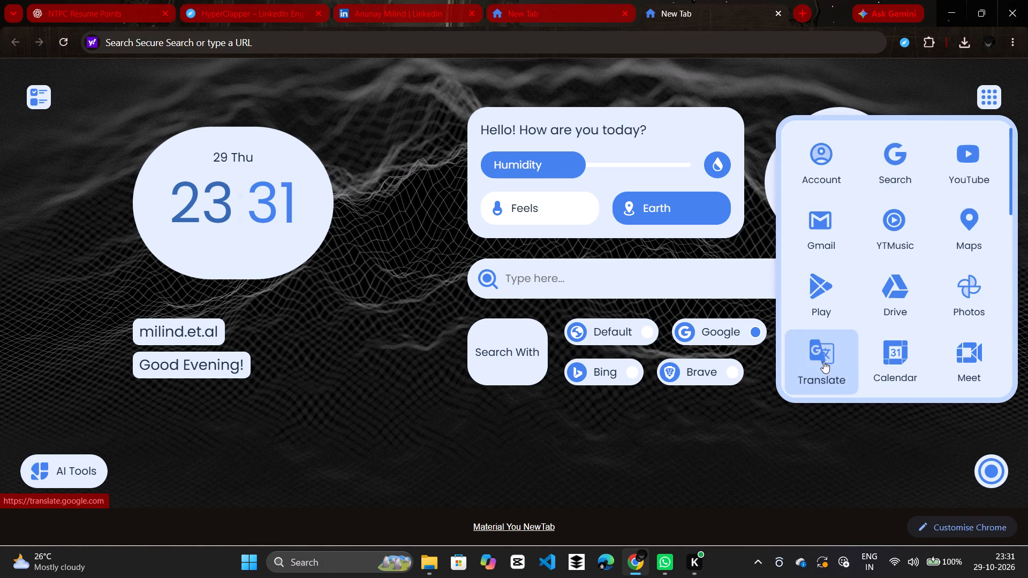
scroll(878, 350, down, 3)
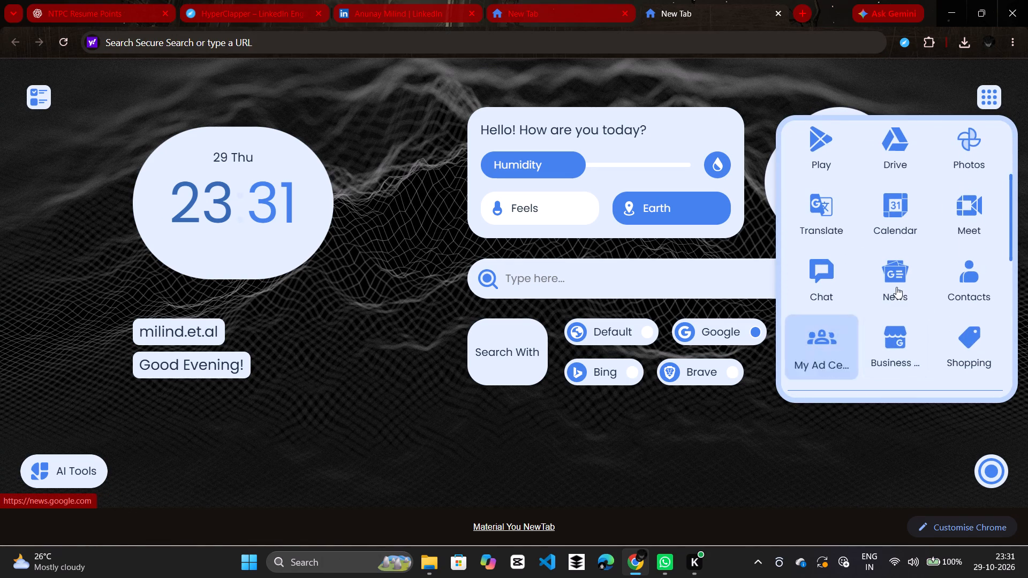
scroll(921, 288, down, 2)
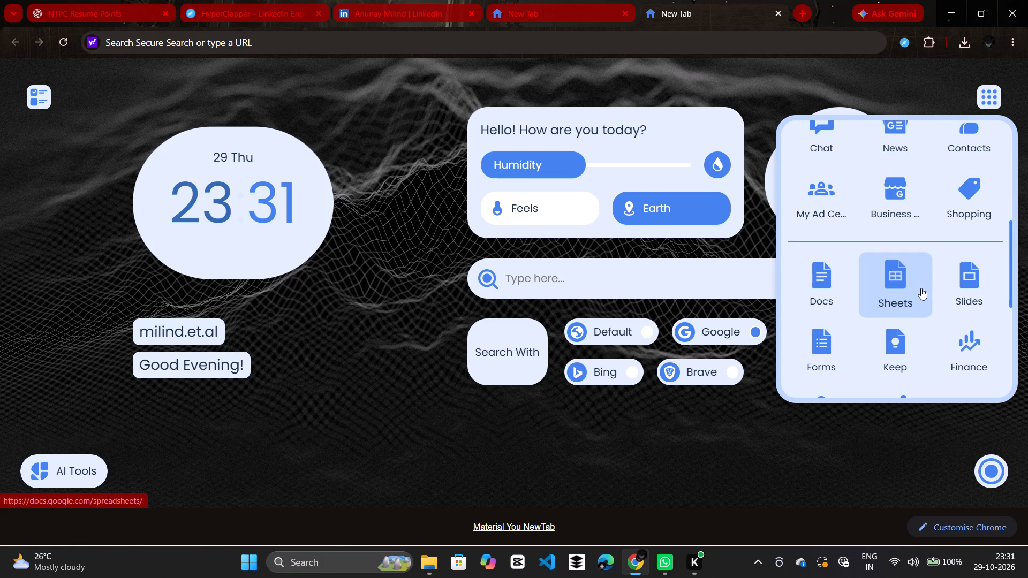
scroll(921, 288, down, 1)
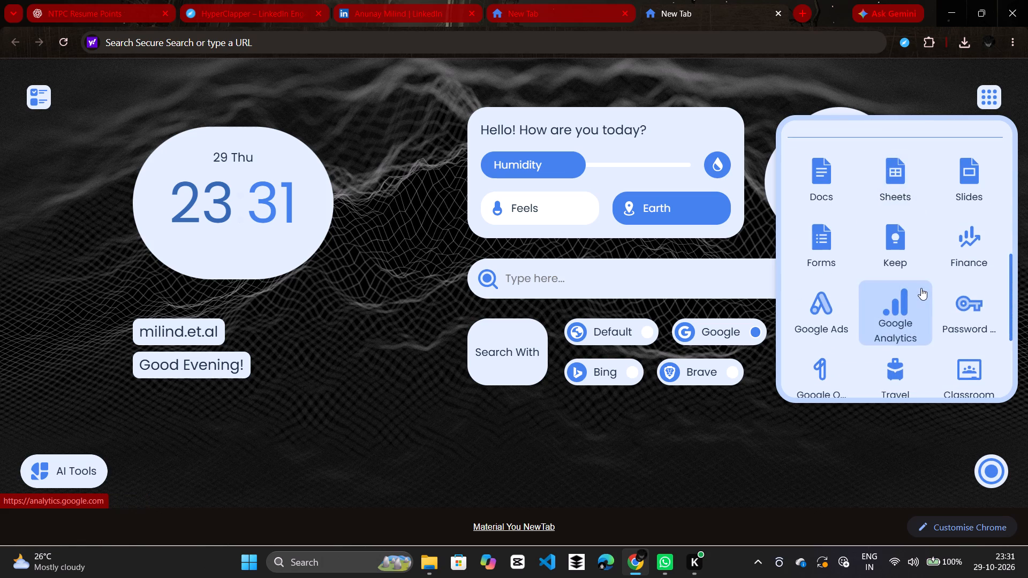
scroll(921, 288, up, 7)
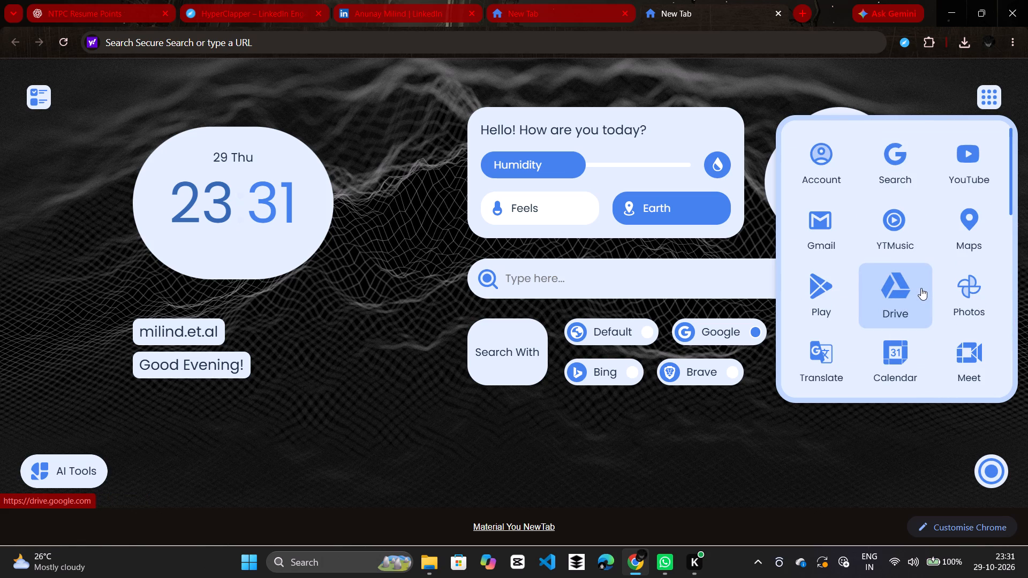
scroll(921, 288, down, 1)
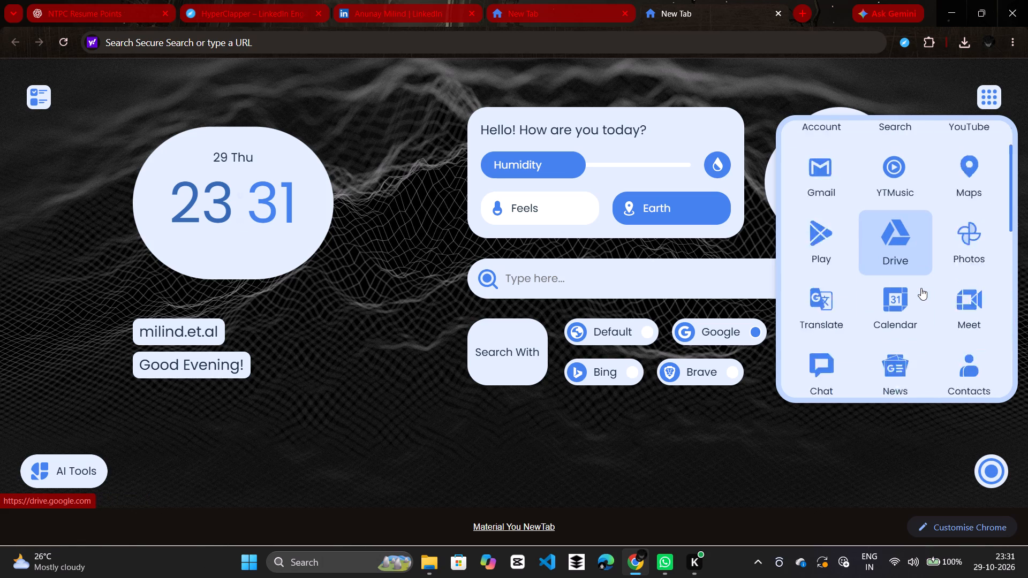
scroll(921, 288, down, 3)
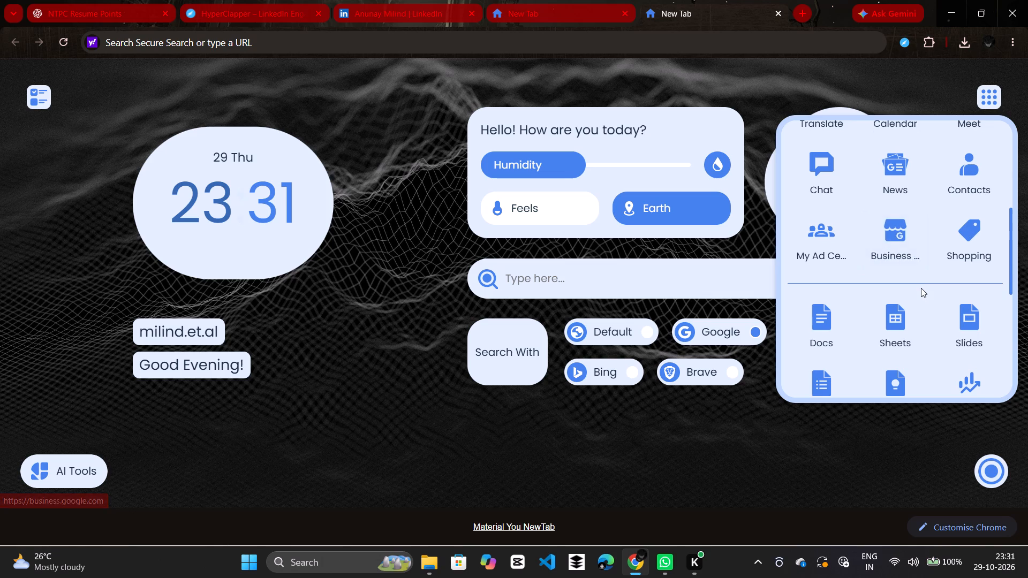
scroll(921, 288, down, 3)
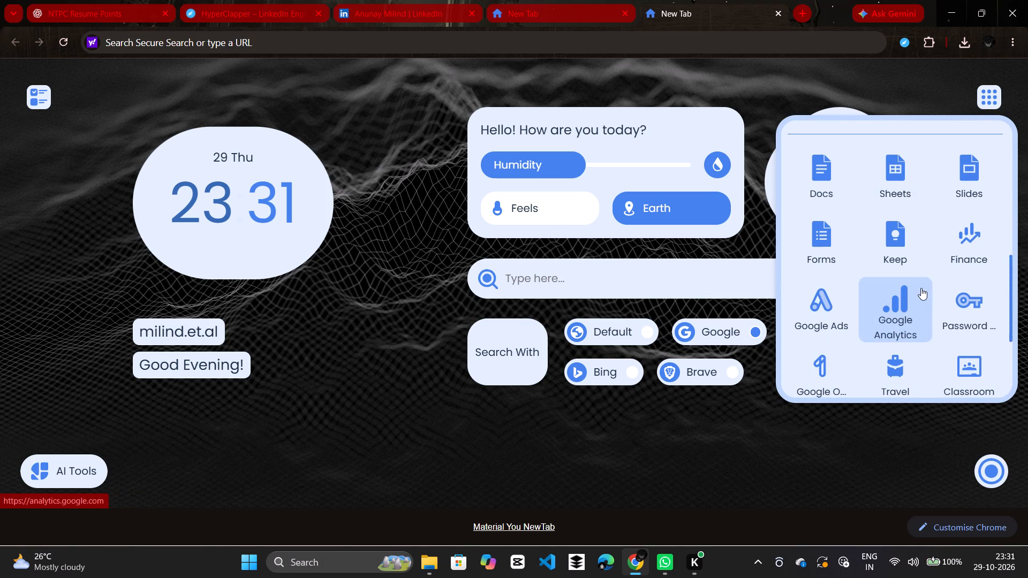
scroll(921, 288, down, 6)
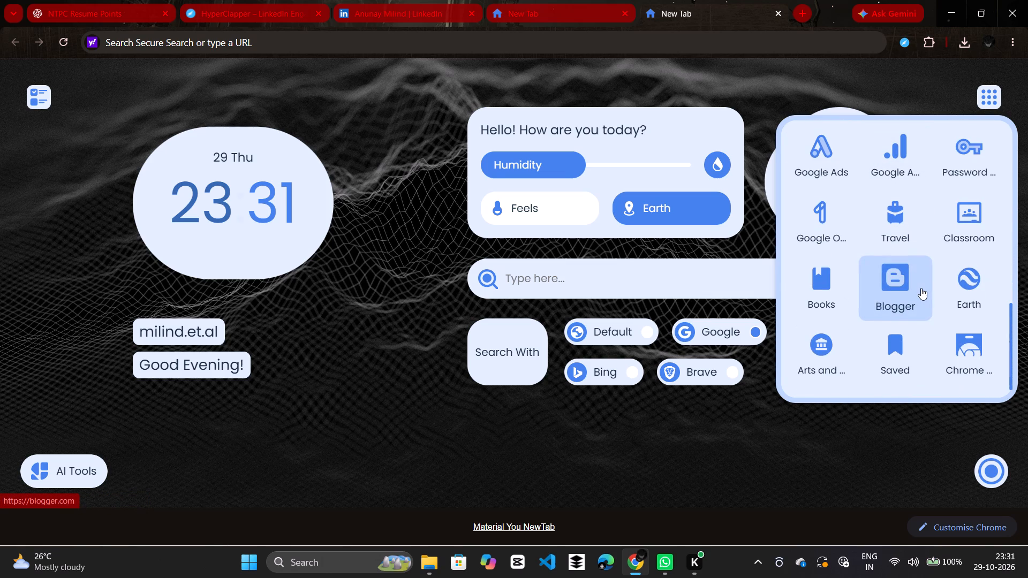
scroll(921, 288, down, 1)
scroll(921, 288, up, 6)
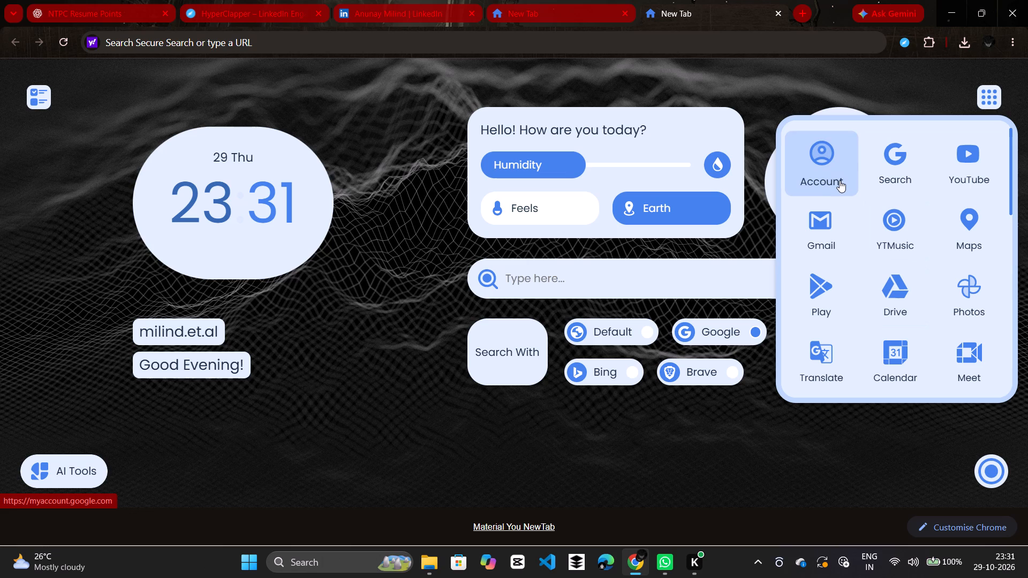
click(898, 288)
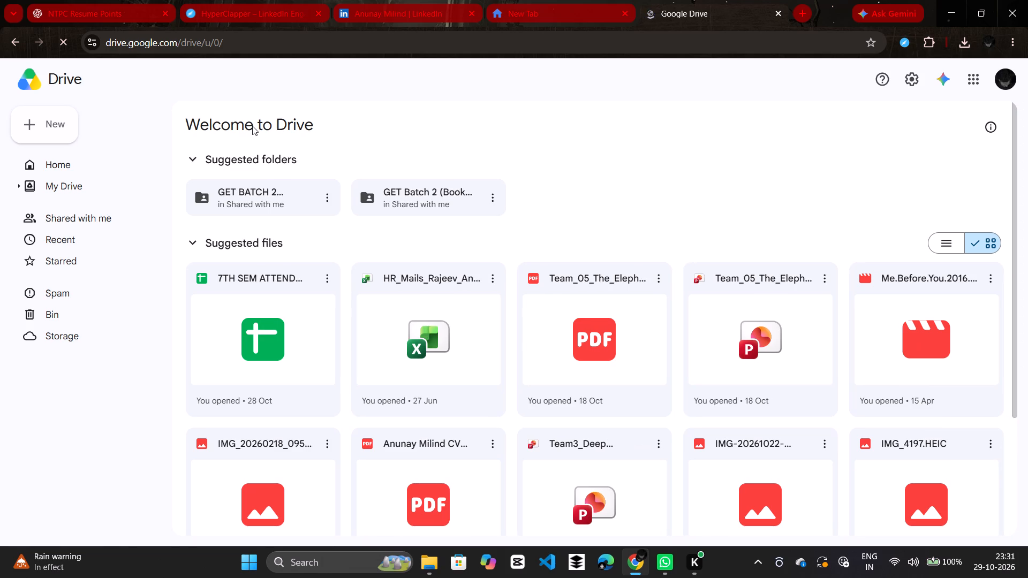
Upload the resume PDF dated 29_10_2026 from the Downloads folder to Drive and reload the file listing.
click(50, 123)
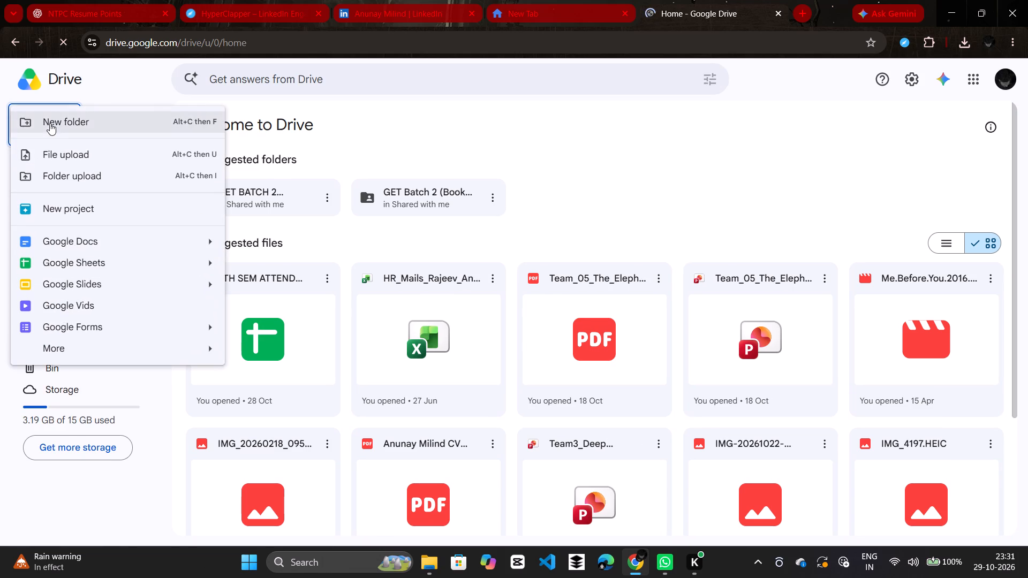
click(74, 153)
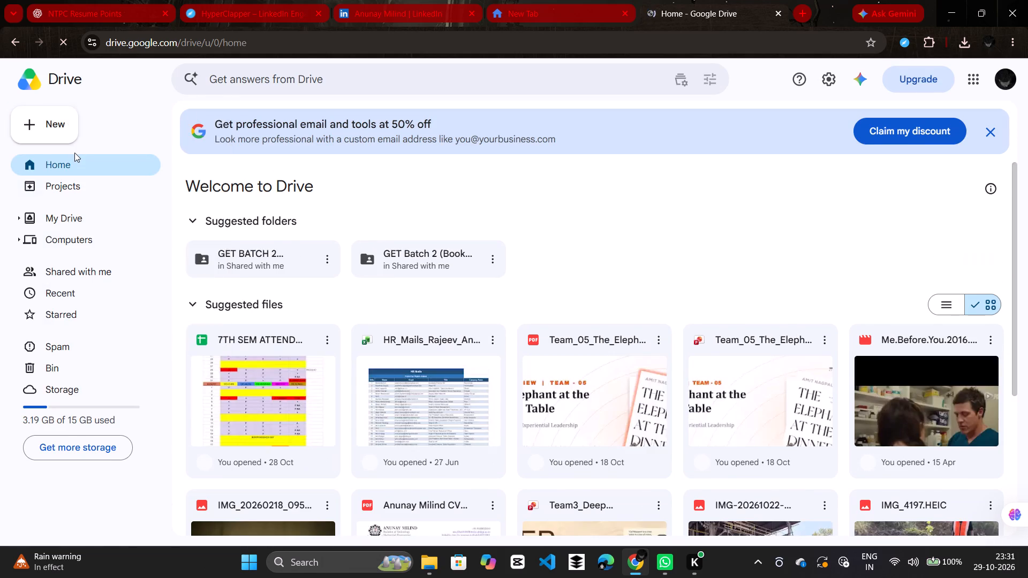
click(152, 156)
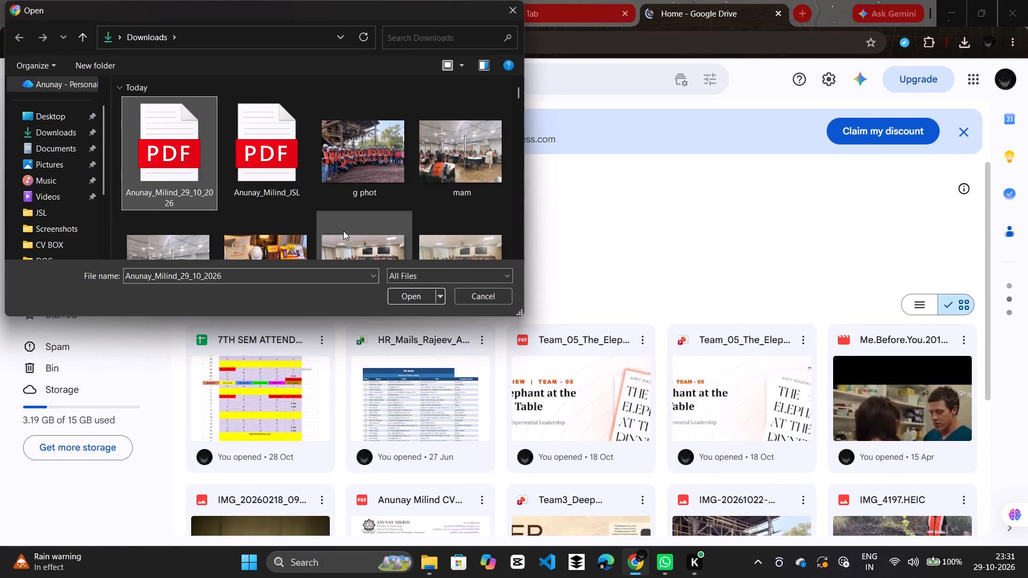
click(418, 289)
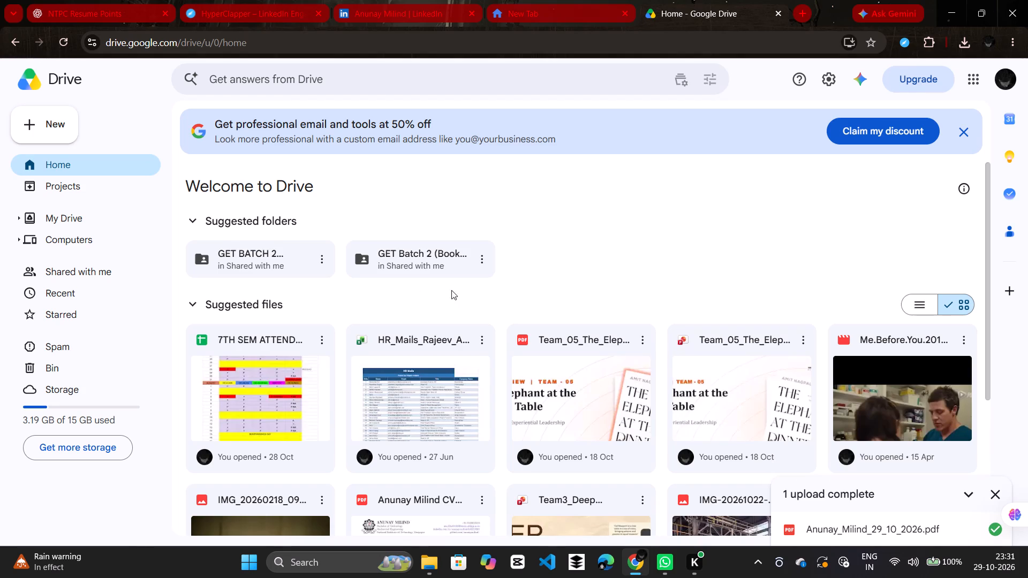
click(61, 50)
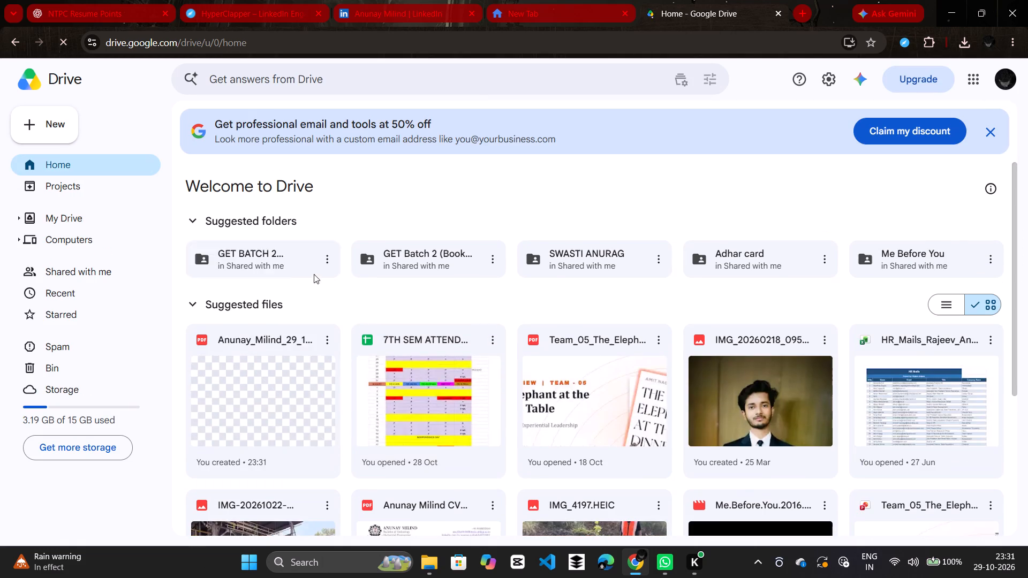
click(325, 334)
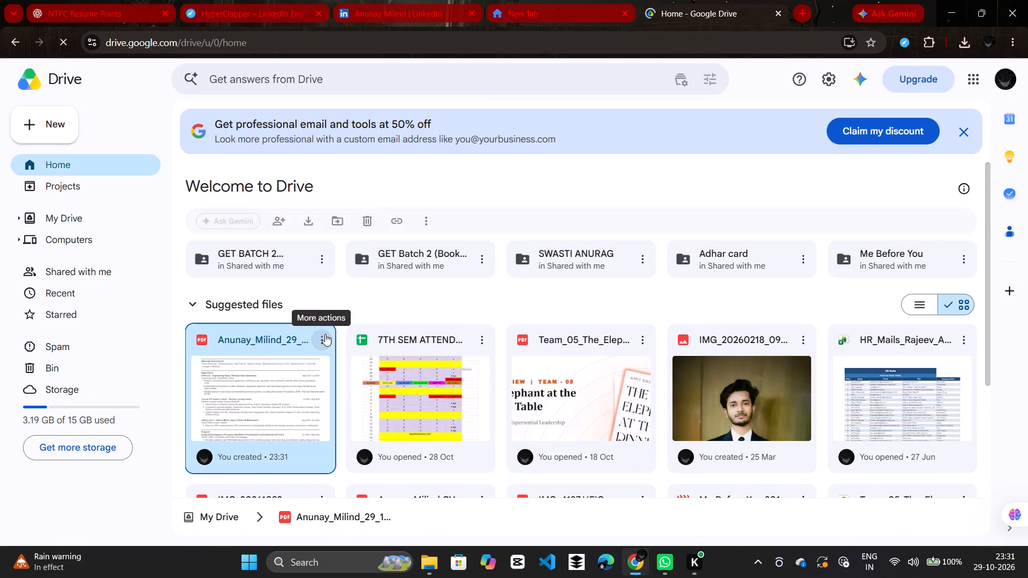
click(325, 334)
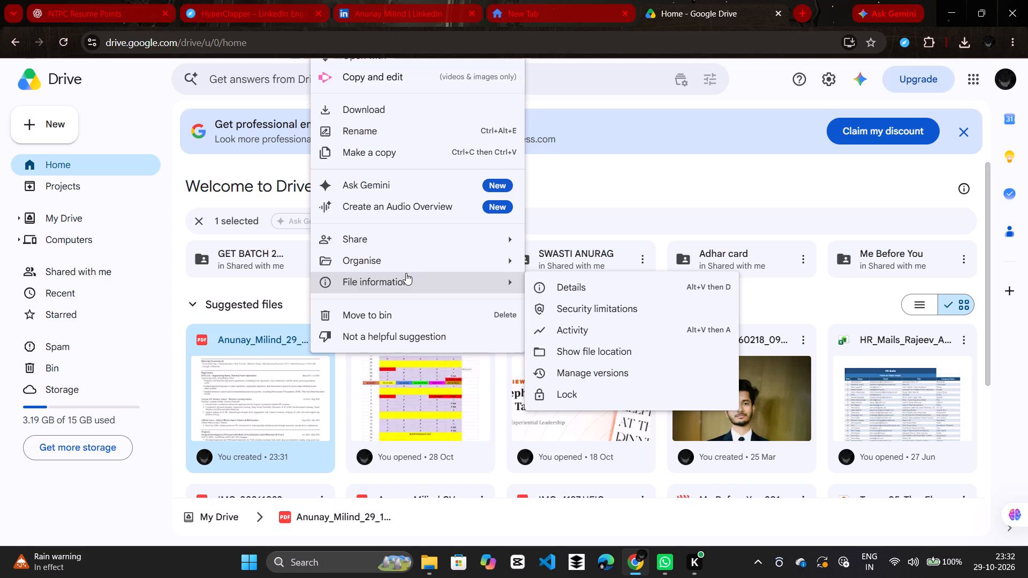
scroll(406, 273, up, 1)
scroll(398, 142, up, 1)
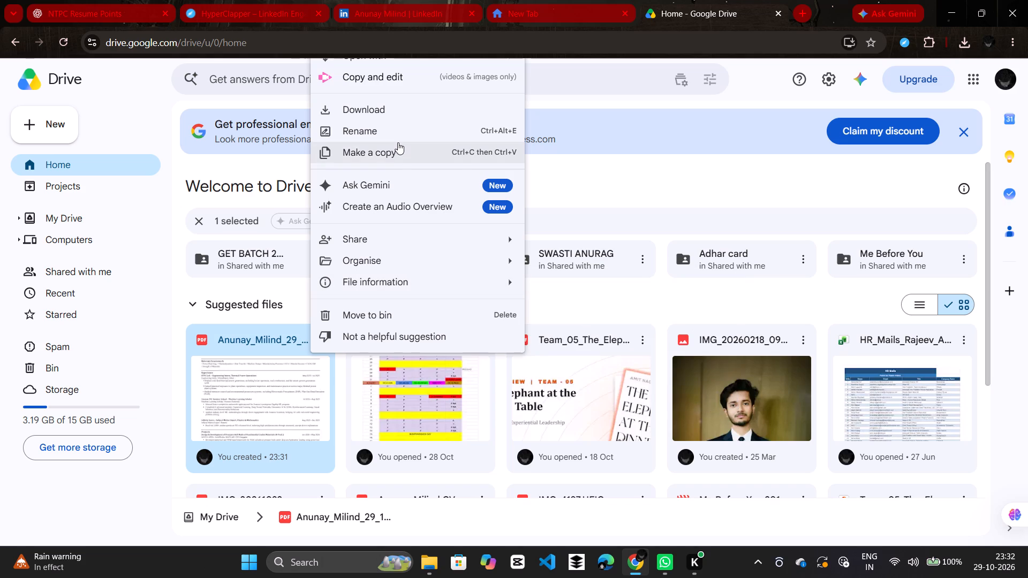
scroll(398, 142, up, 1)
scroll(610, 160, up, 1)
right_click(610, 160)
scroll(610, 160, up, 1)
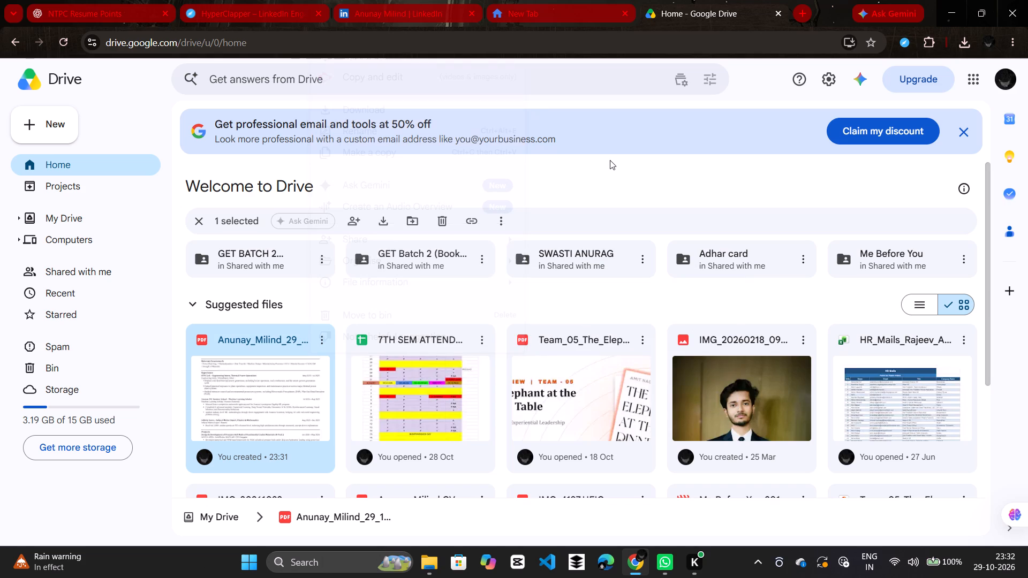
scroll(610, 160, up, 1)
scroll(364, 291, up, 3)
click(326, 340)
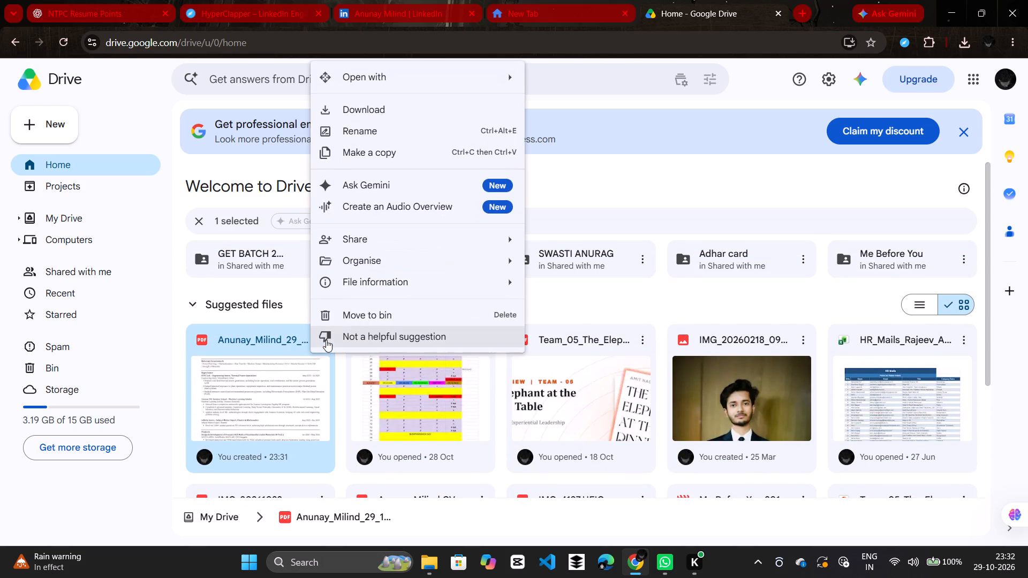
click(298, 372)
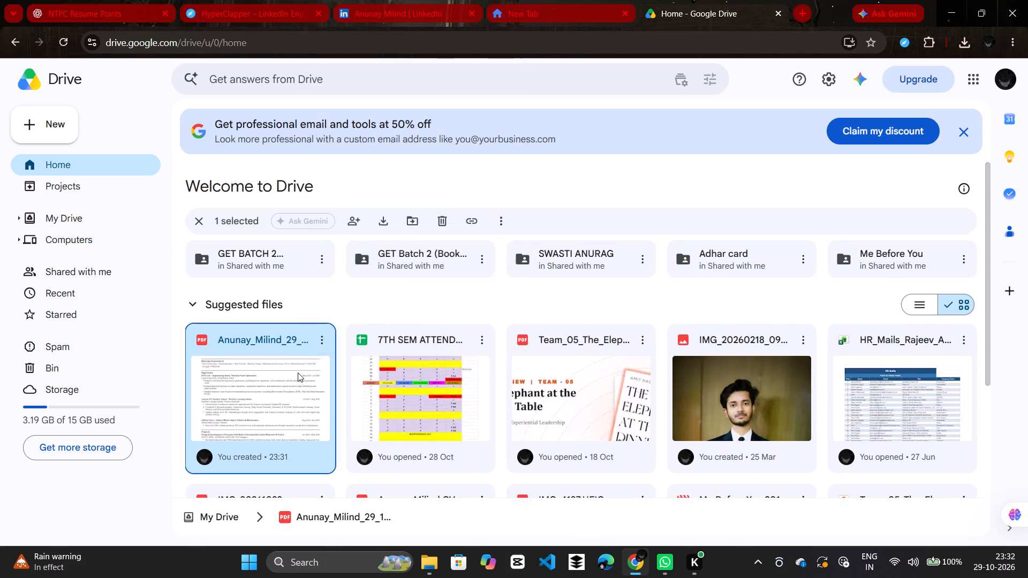
Open the newly uploaded resume PDF dated 29_10_2026 in the Drive preview.
click(298, 372)
click(298, 372)
double_click(259, 390)
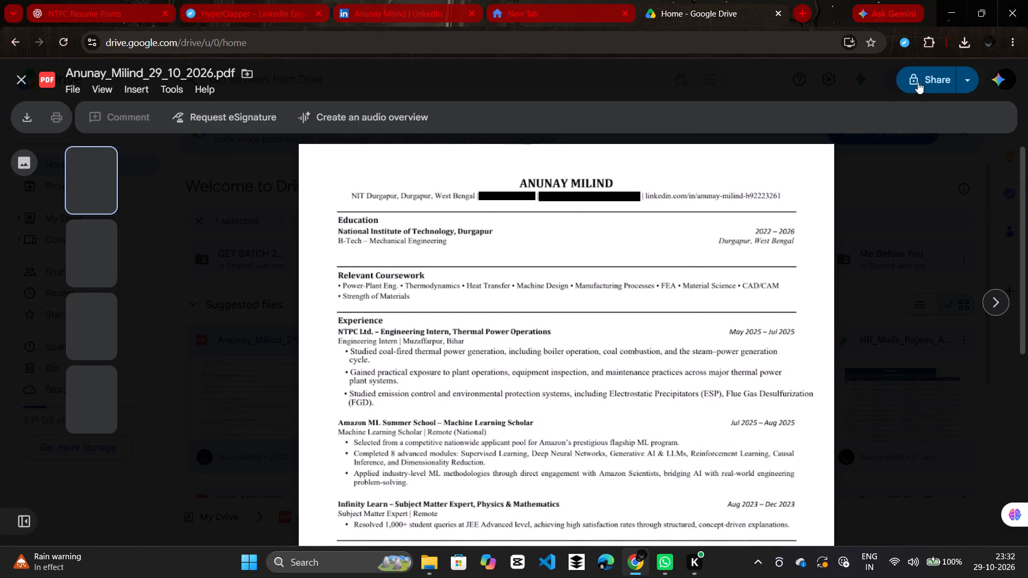
Share the resume PDF with Anyone with the link as Viewer and copy its sharing link.
click(919, 82)
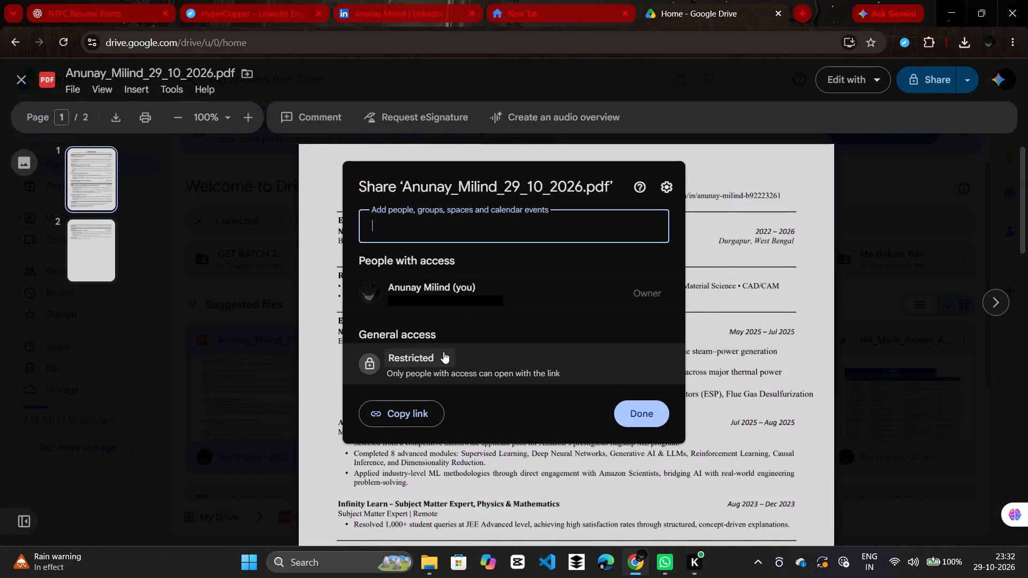
click(443, 352)
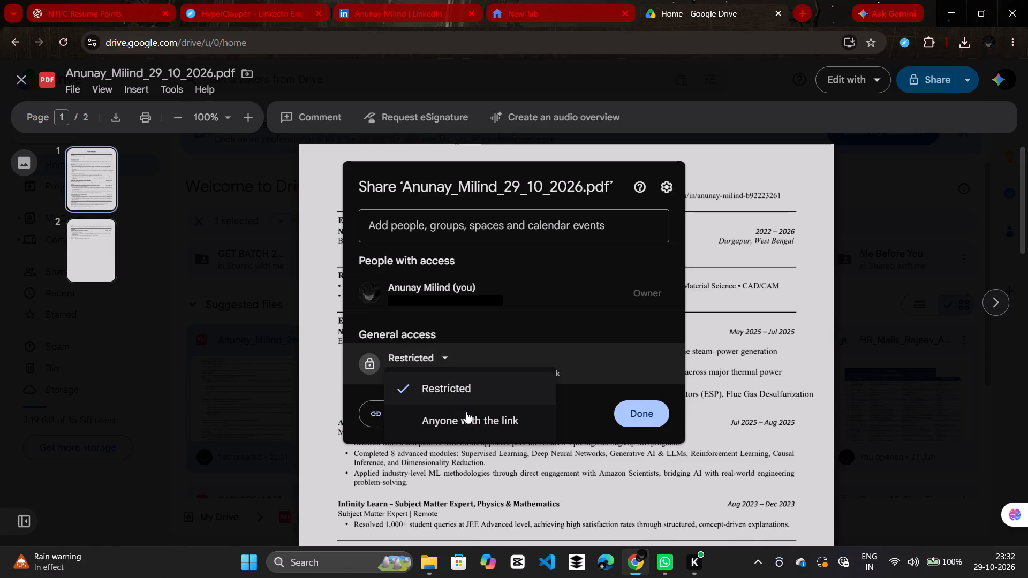
click(465, 422)
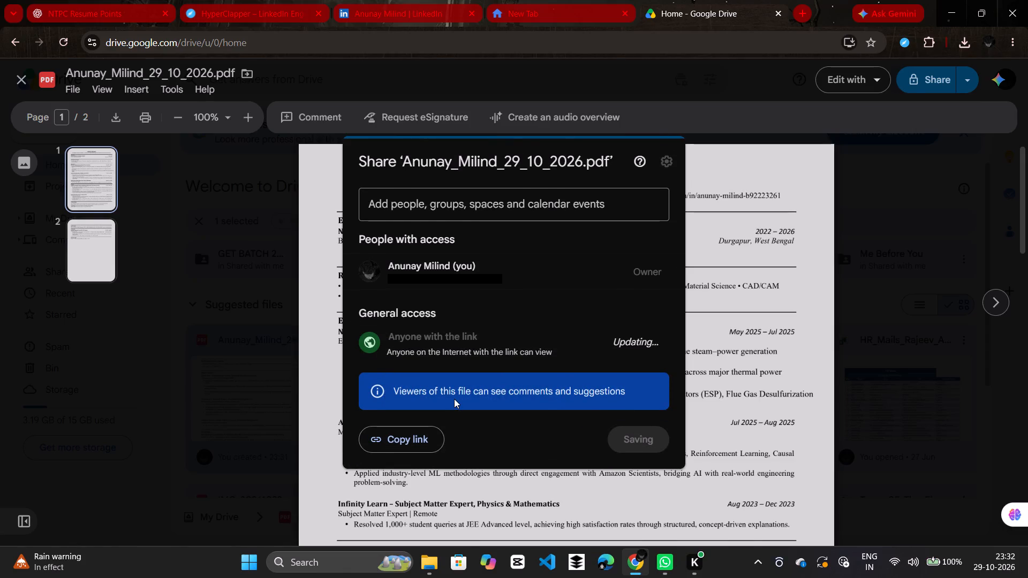
click(625, 338)
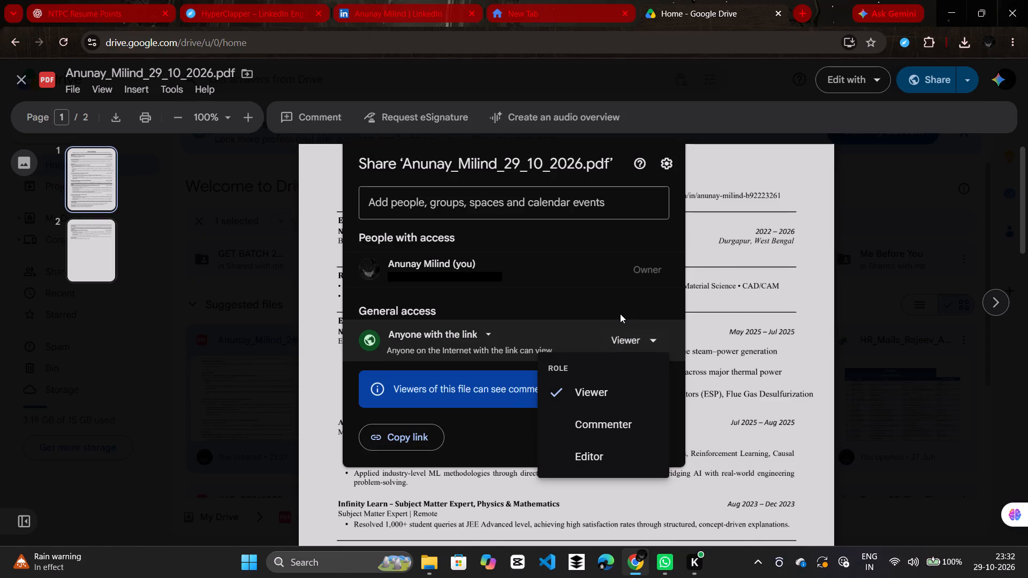
click(619, 314)
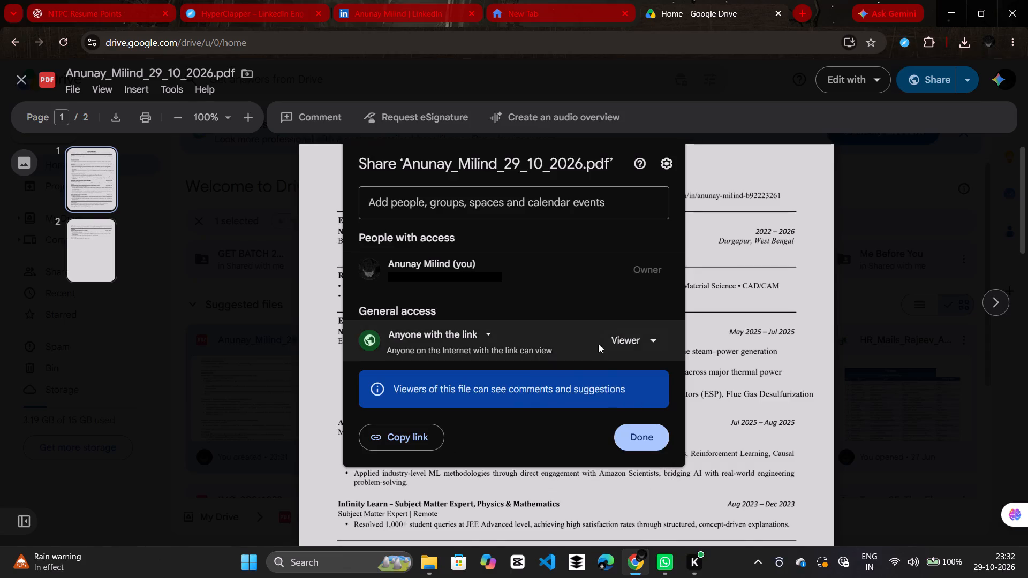
click(418, 444)
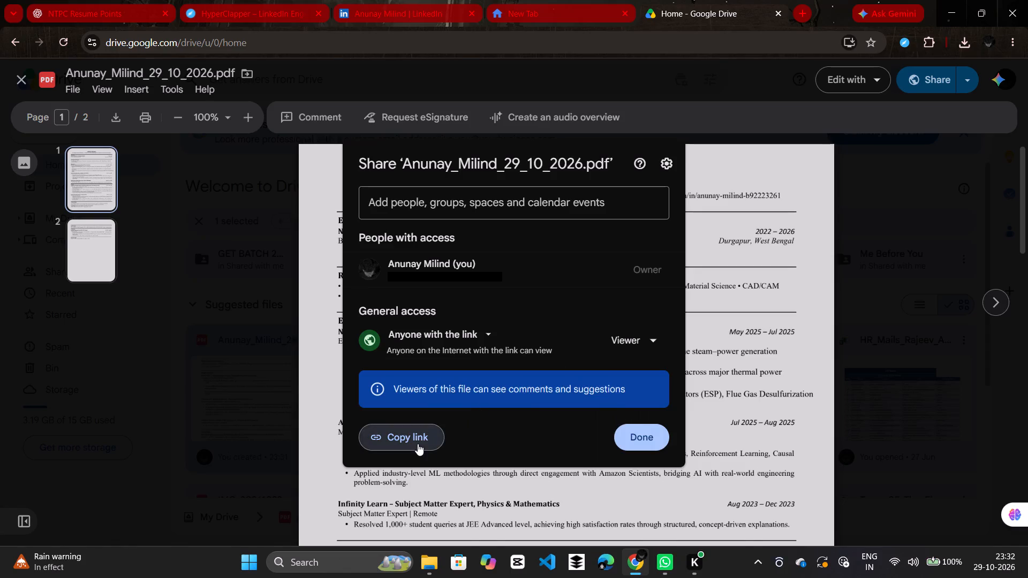
click(637, 437)
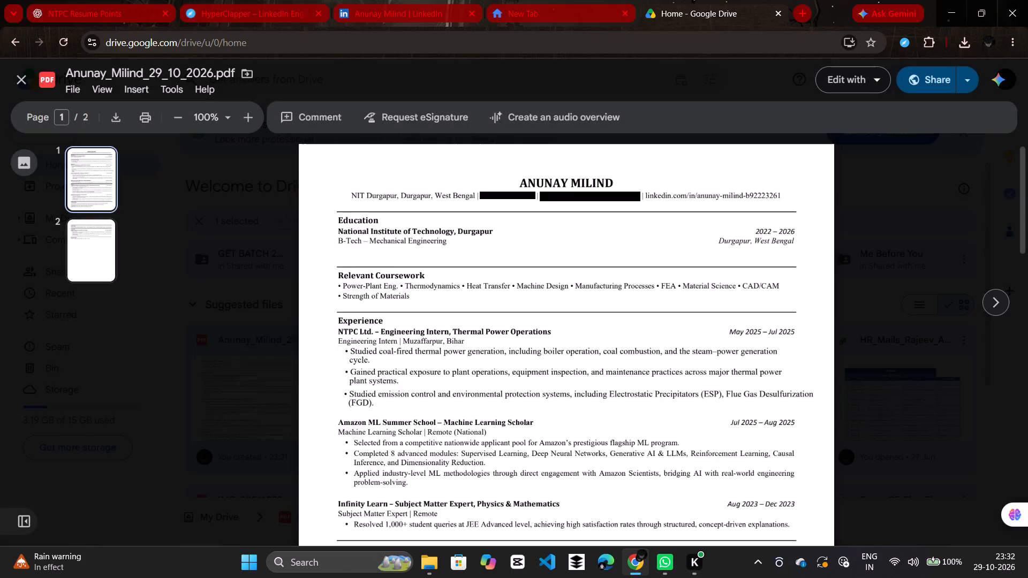
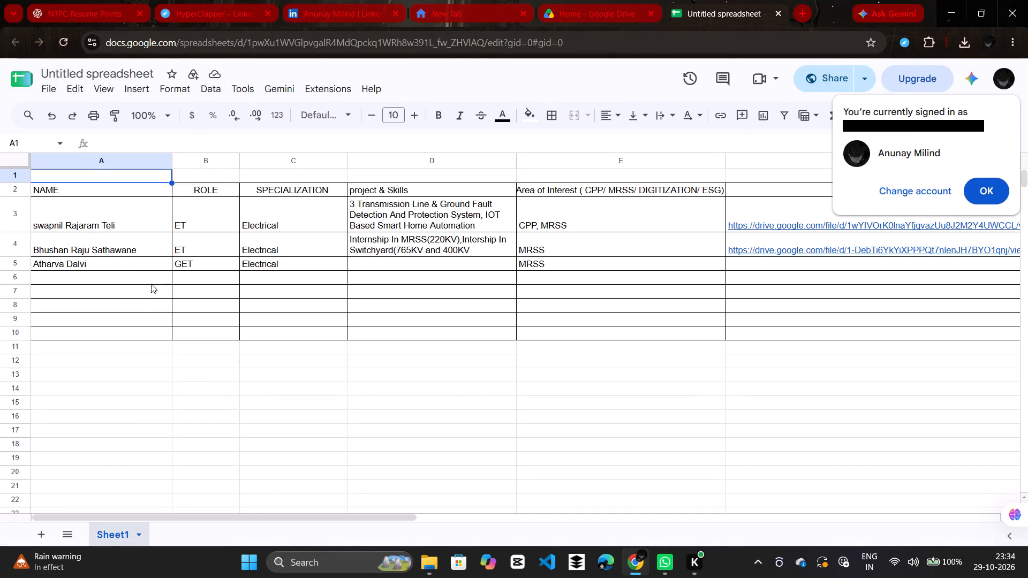
Fill row 6 of the spreadsheet with the resume owner's name, role GET and specialization Mechanical Engineering.
click(97, 283)
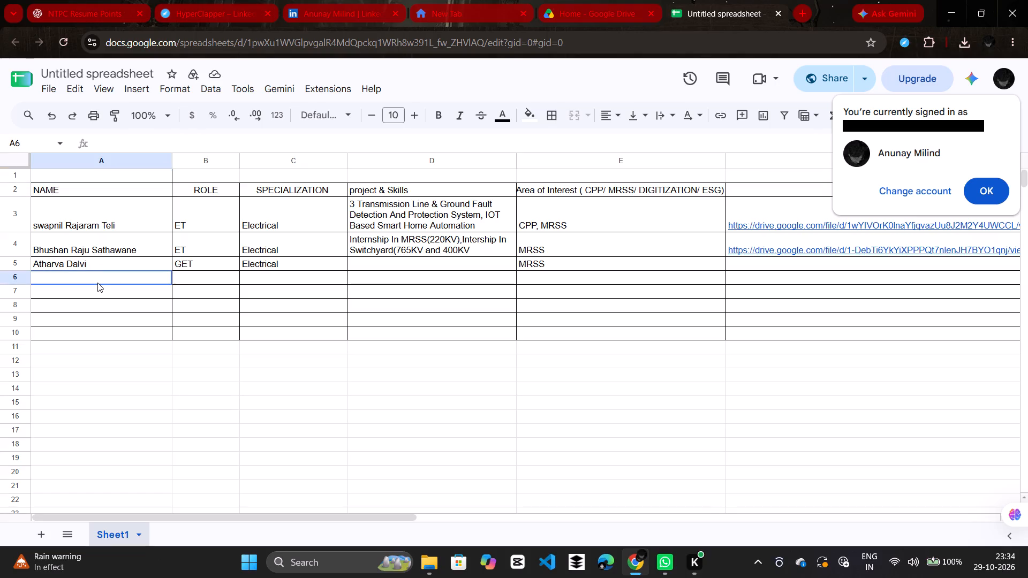
click(97, 283)
click(977, 193)
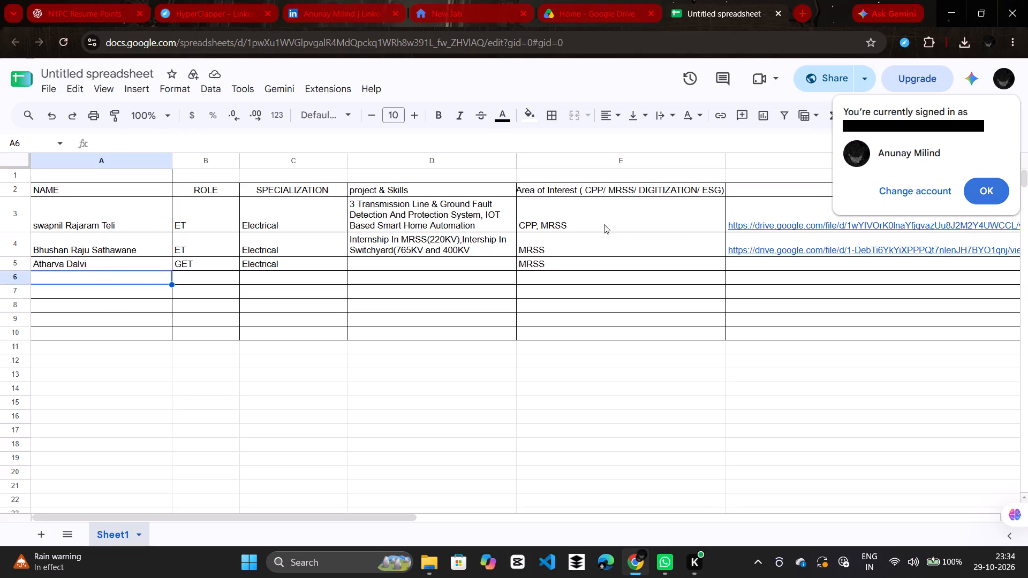
click(88, 282)
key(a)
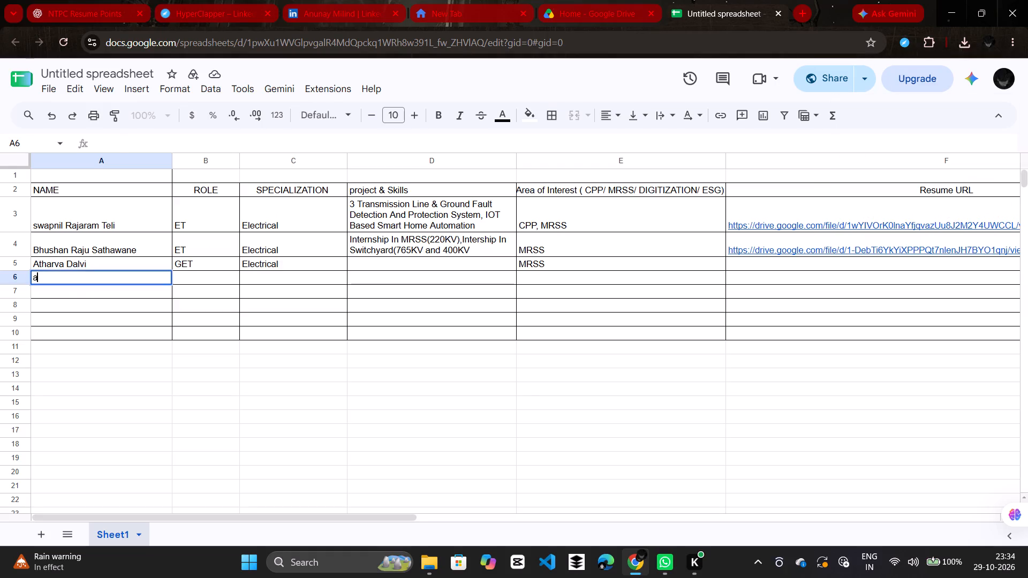
key(BackSpace)
key(BackSpace)
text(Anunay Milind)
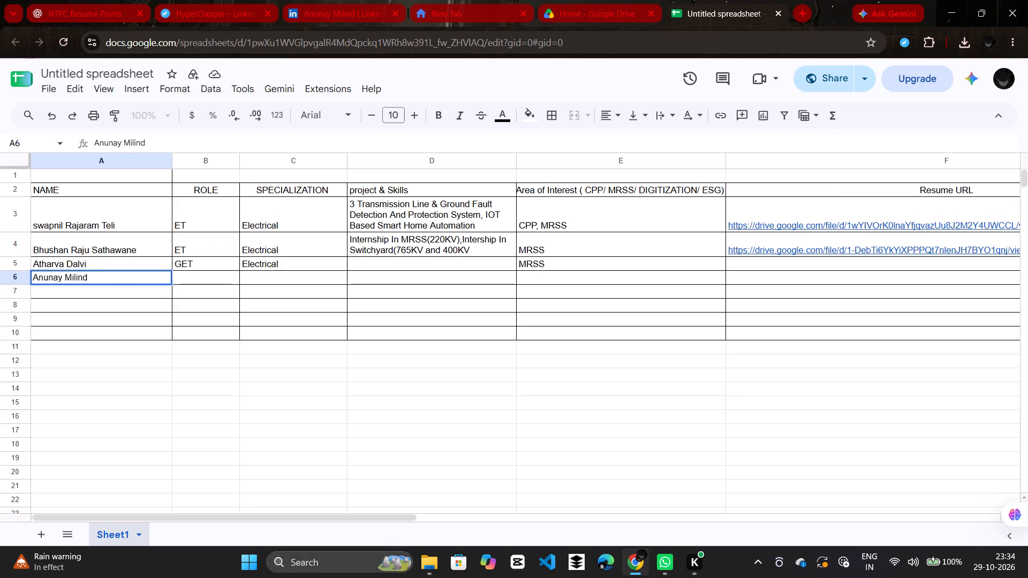
click(199, 276)
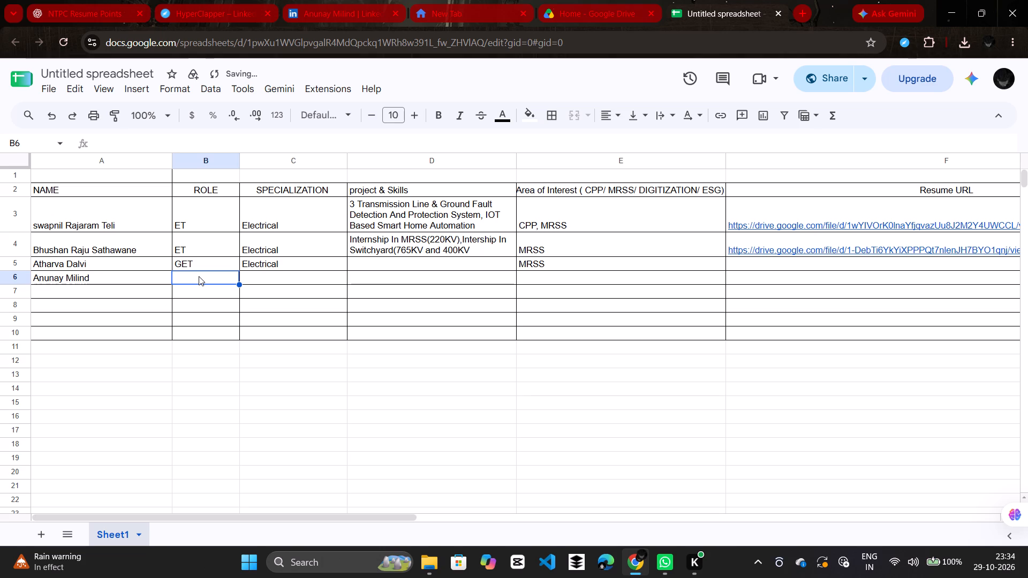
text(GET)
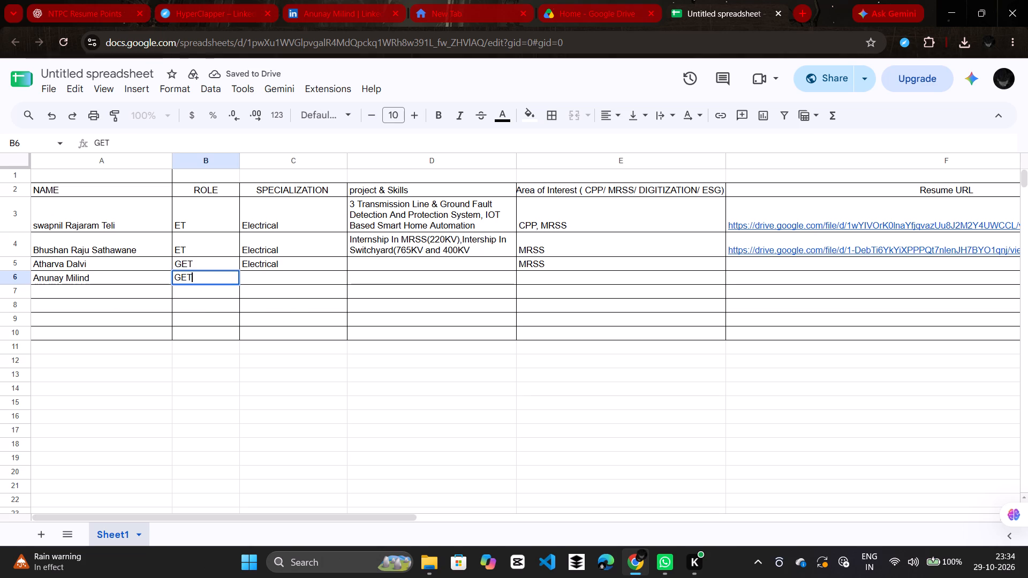
click(264, 278)
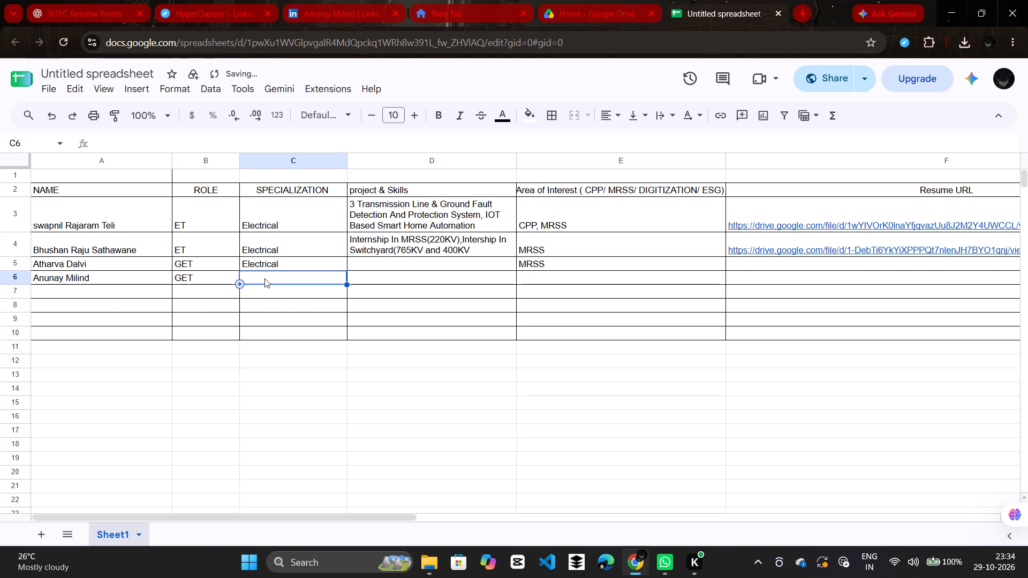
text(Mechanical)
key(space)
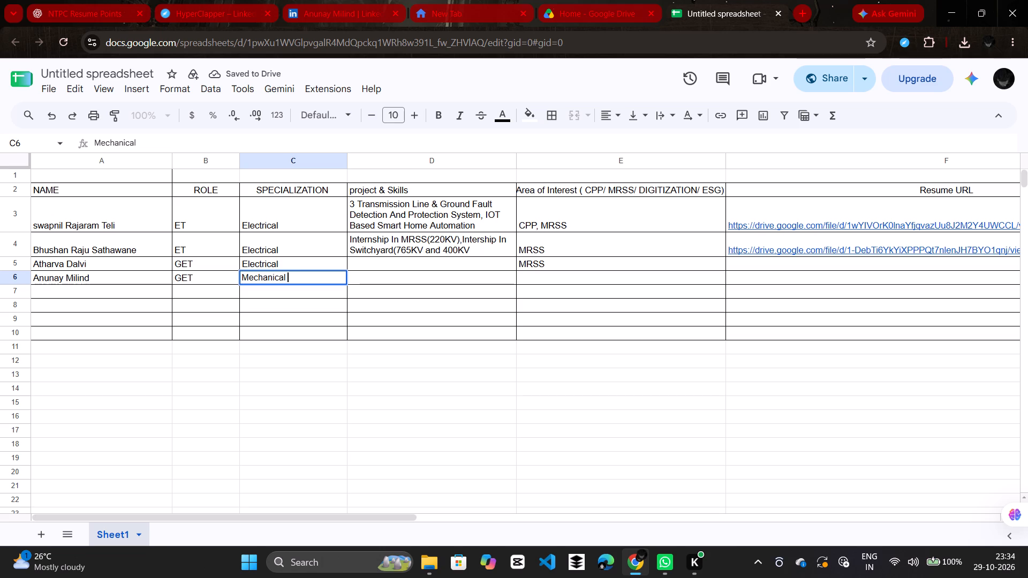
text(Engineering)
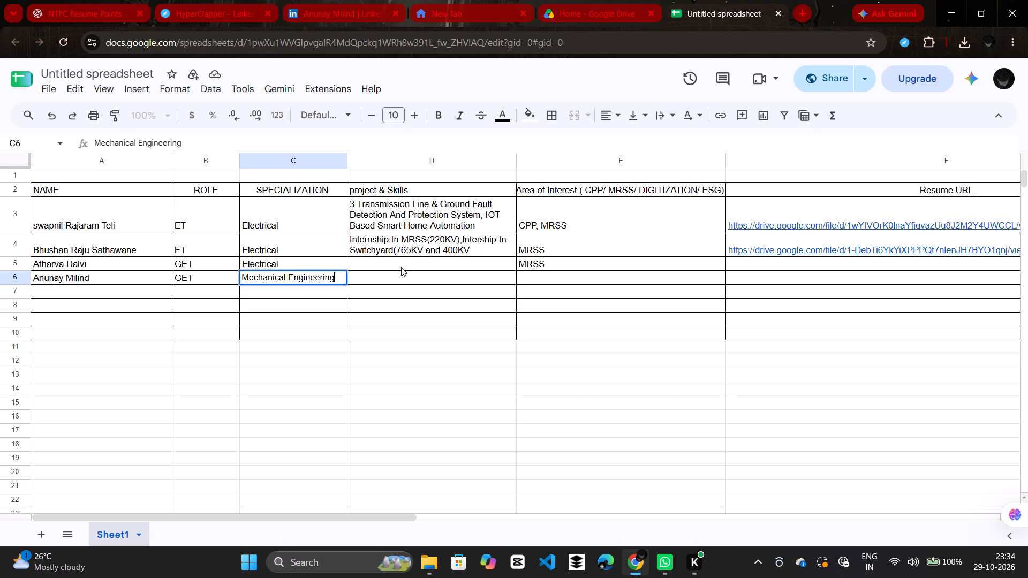
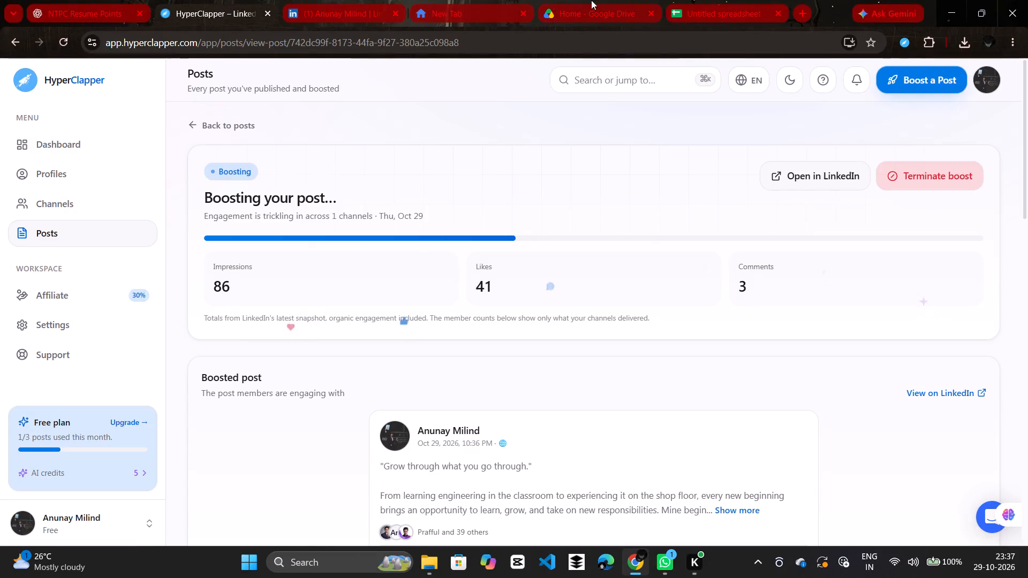
Switch to the spreadsheet and paste the copied thermal power generation skills line into the "project & Skills" cell of row 6.
click(711, 0)
click(367, 276)
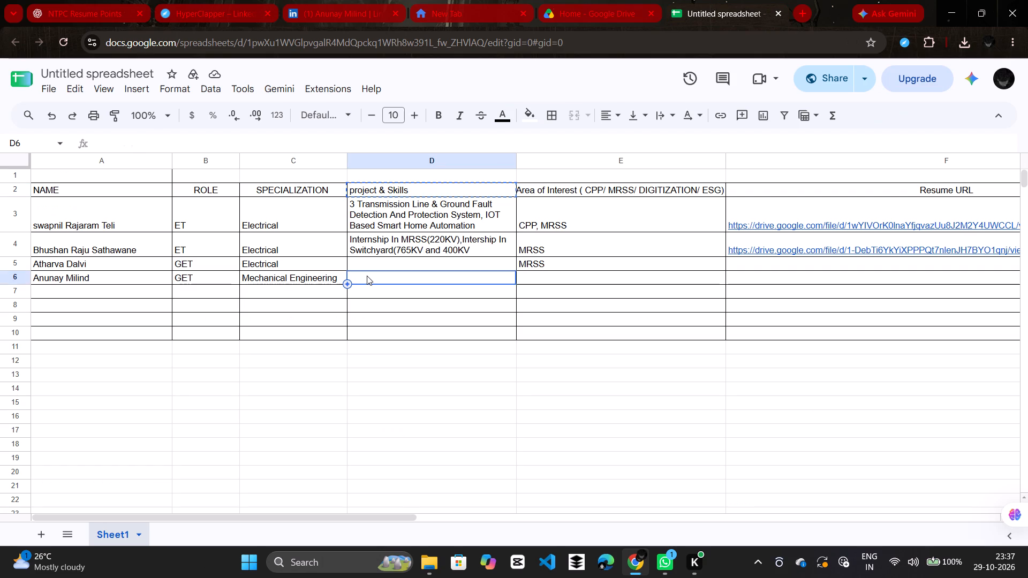
key(ctrl+v)
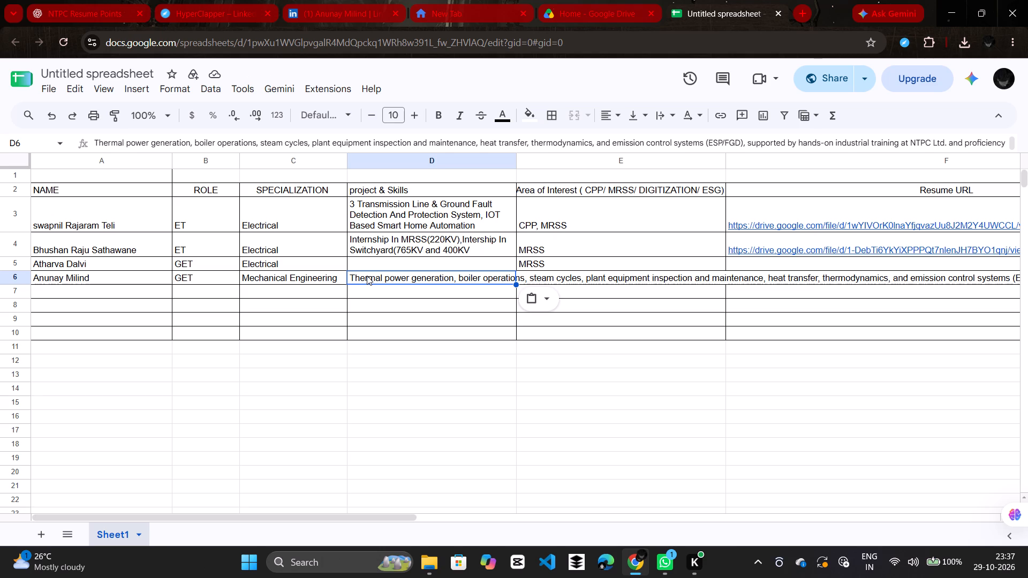
Trim the row 6 project & Skills entry so it ends at "supported by hands-on industrial training at NTPC Ltd.".
click(367, 276)
click(549, 302)
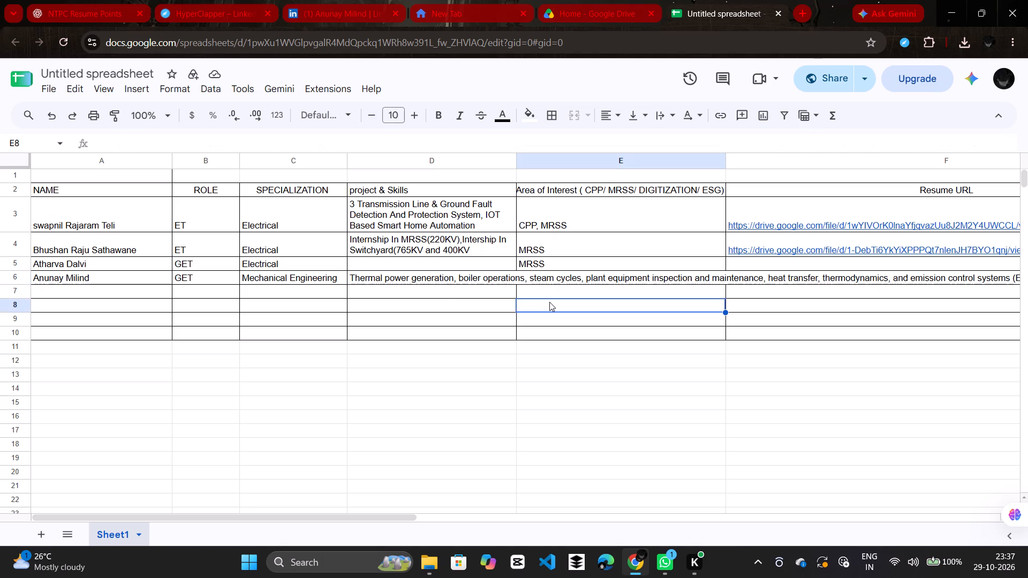
click(538, 275)
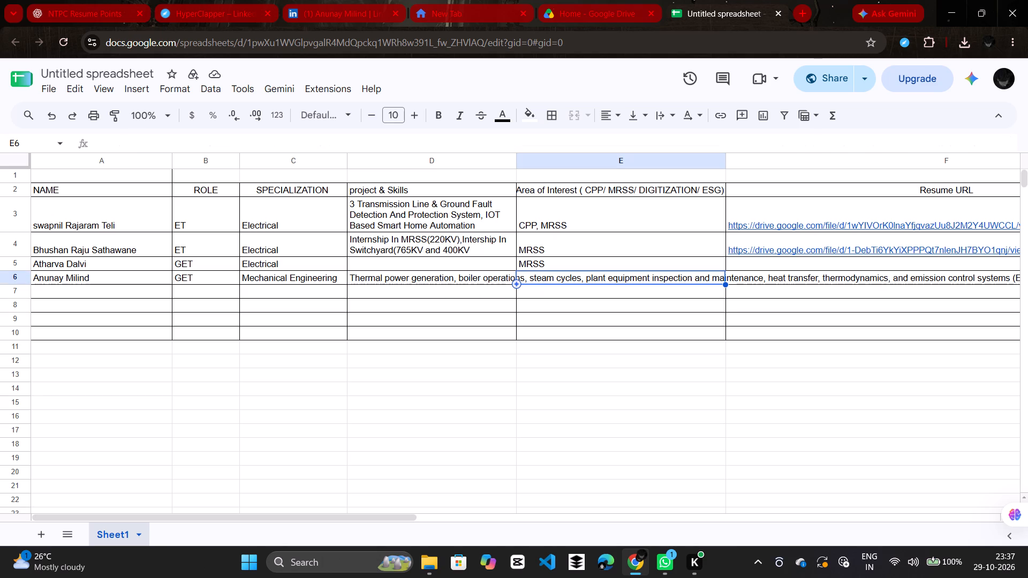
click(505, 276)
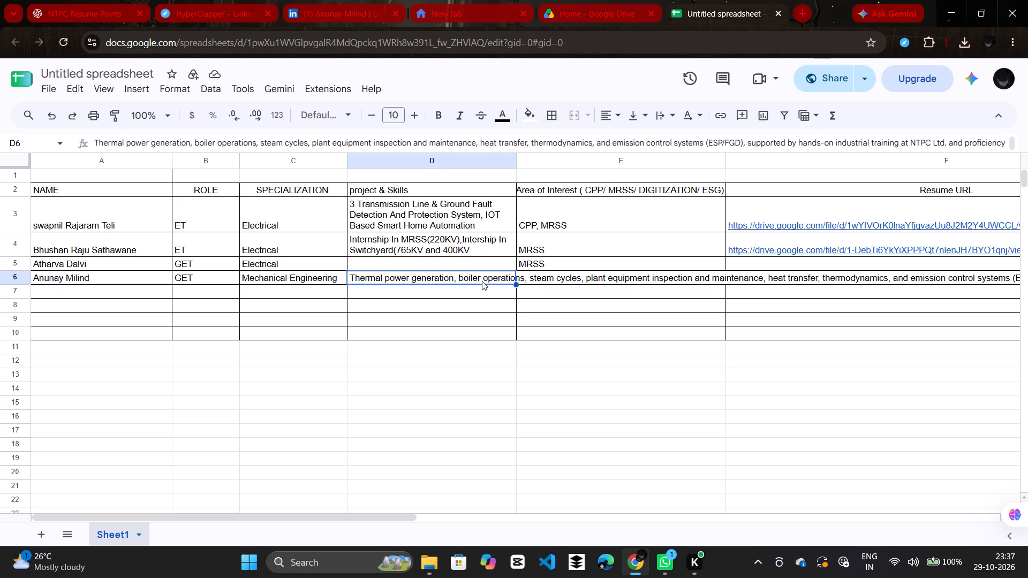
click(482, 281)
click(496, 283)
click(459, 277)
double_click(459, 277)
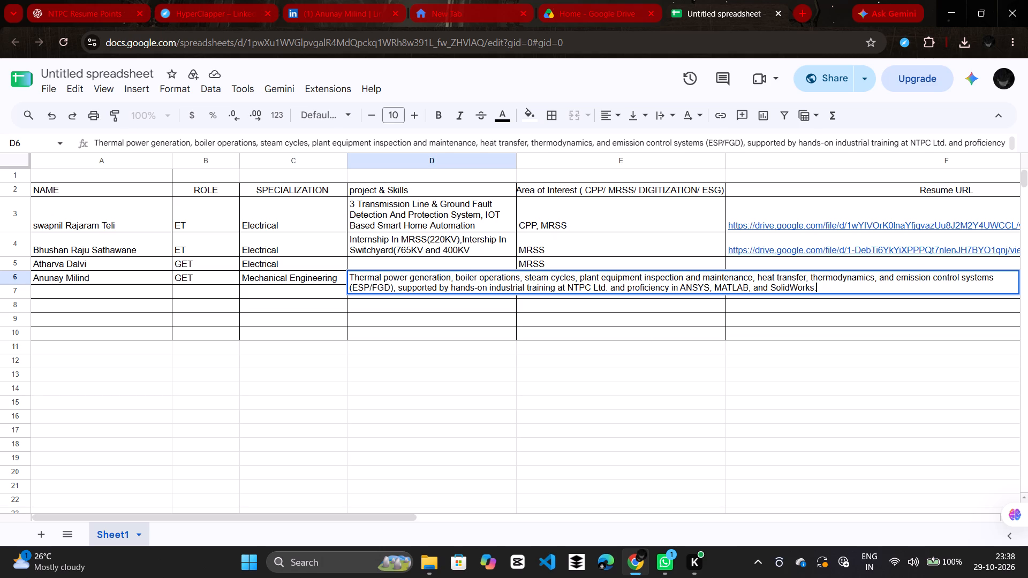
key(BackSpace)
key(BackSpace)
key(BackSpace)
key(BackSpace)
key(BackSpace)
key(BackSpace)
key(BackSpace)
key(BackSpace)
key(BackSpace)
key(BackSpace)
key(BackSpace)
key(BackSpace)
key(BackSpace)
key(BackSpace)
key(BackSpace)
key(BackSpace)
key(BackSpace)
key(BackSpace)
key(BackSpace)
key(BackSpace)
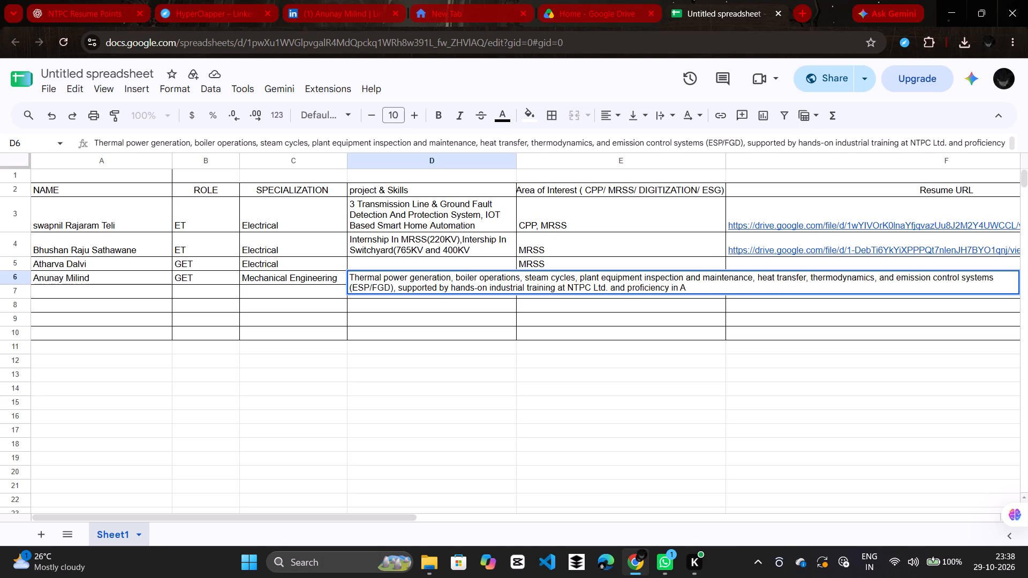
key(BackSpace)
key(BackSpace)
key(BackSpace)
key(BackSpace)
key(BackSpace)
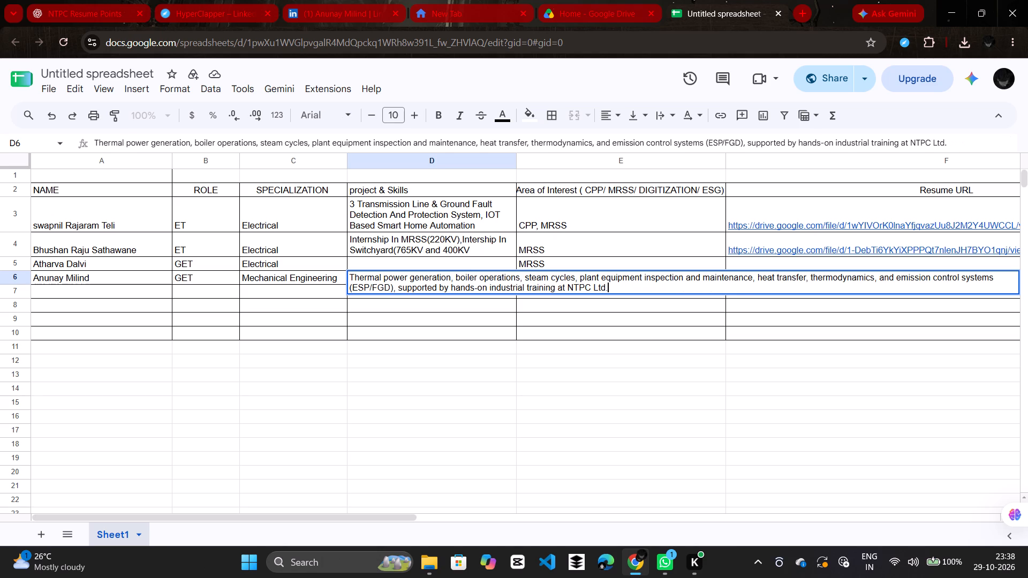
click(724, 384)
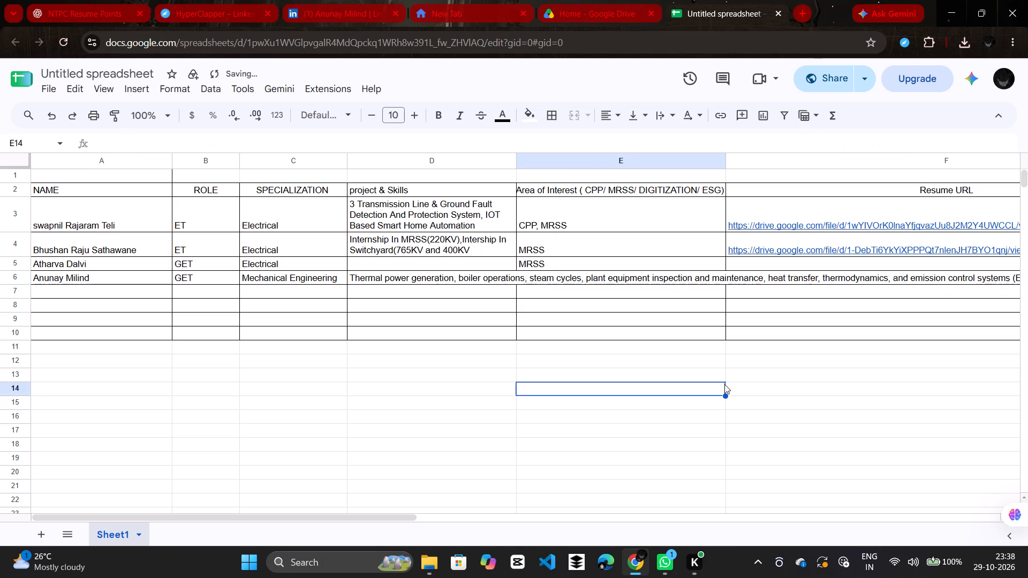
Enter "CPP, ESG" as the Area of Interest in row 6.
click(634, 274)
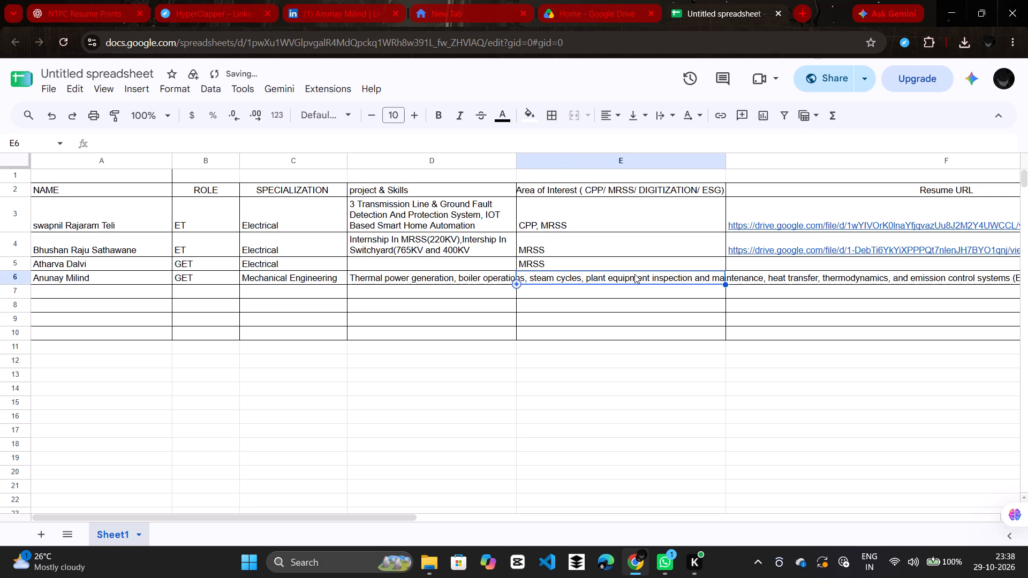
double_click(634, 274)
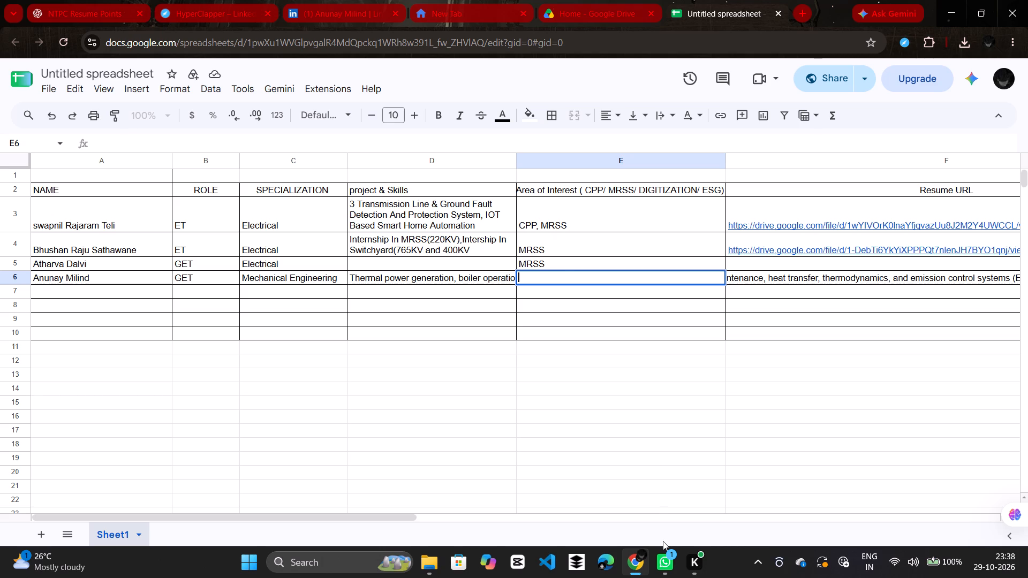
text(CPP)
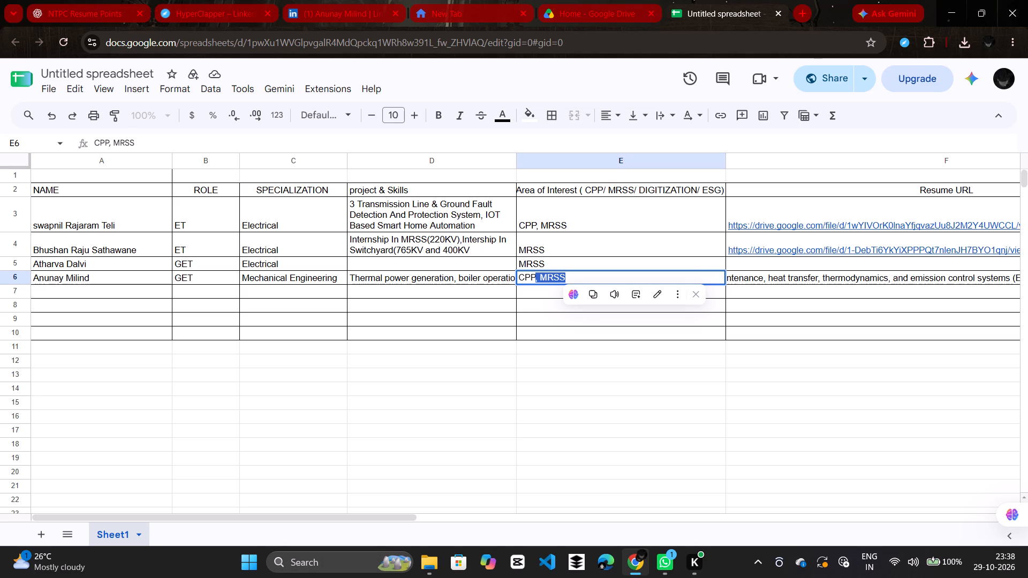
text(,)
key(space)
text(ESG)
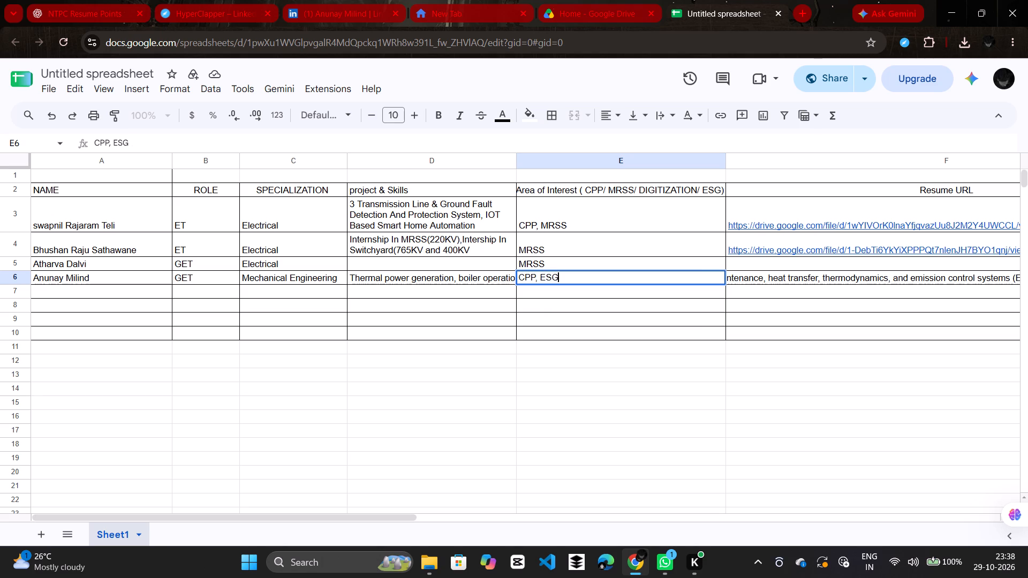
click(825, 539)
double_click(781, 282)
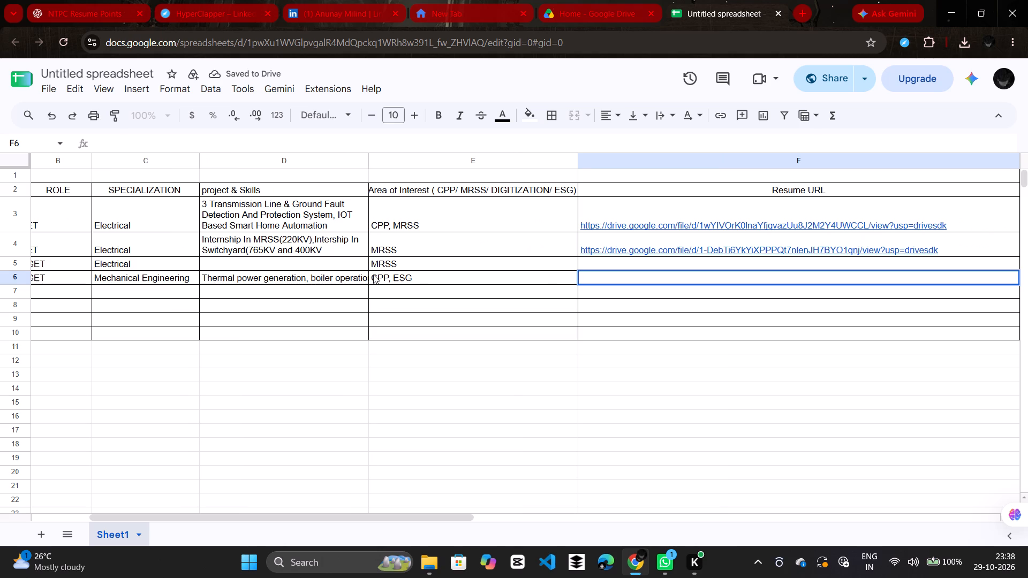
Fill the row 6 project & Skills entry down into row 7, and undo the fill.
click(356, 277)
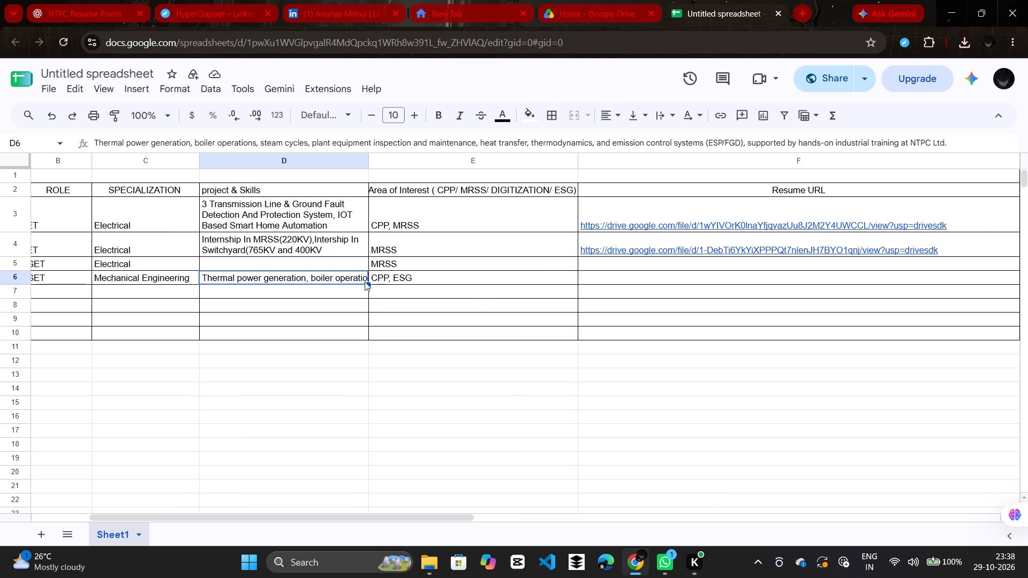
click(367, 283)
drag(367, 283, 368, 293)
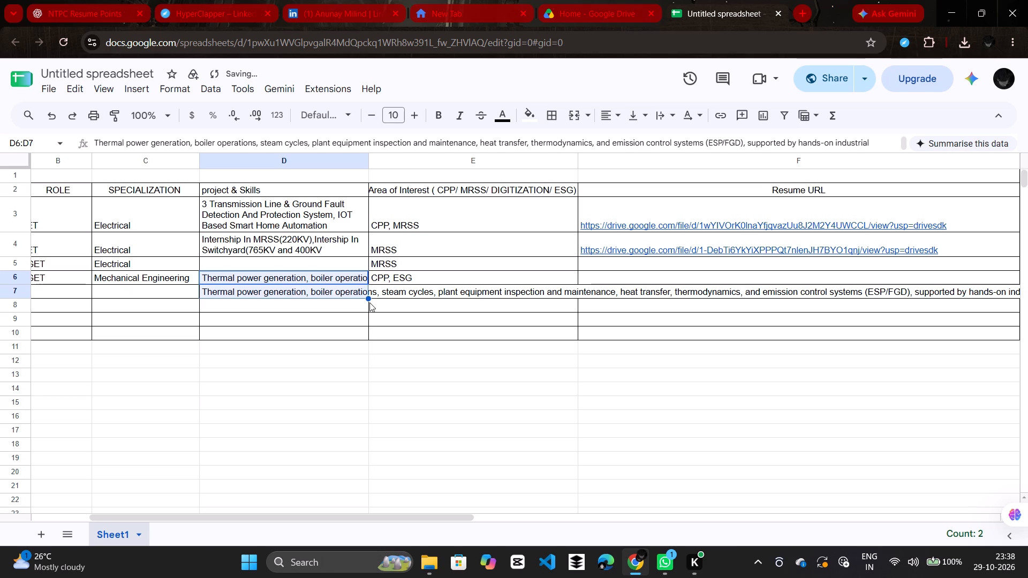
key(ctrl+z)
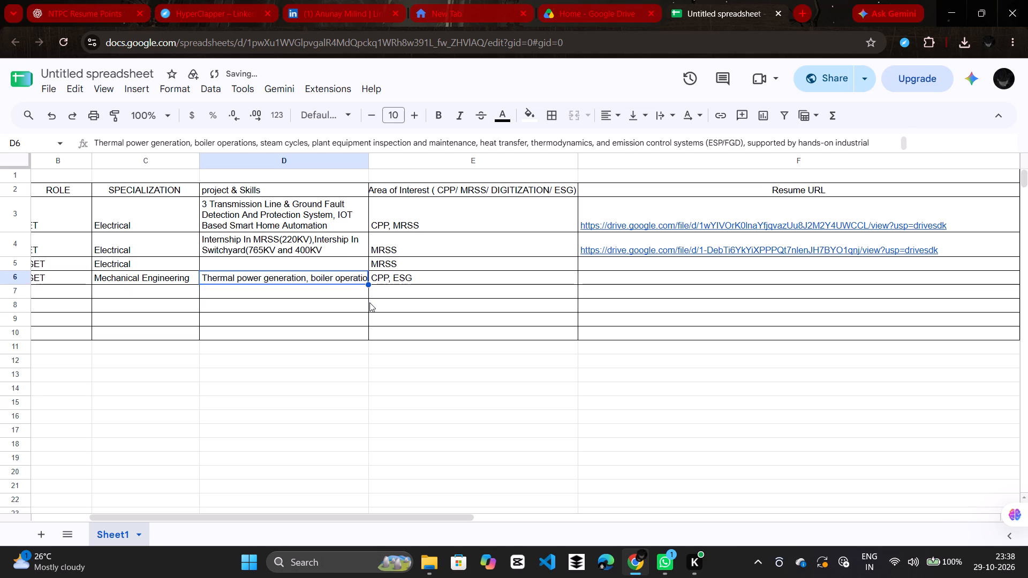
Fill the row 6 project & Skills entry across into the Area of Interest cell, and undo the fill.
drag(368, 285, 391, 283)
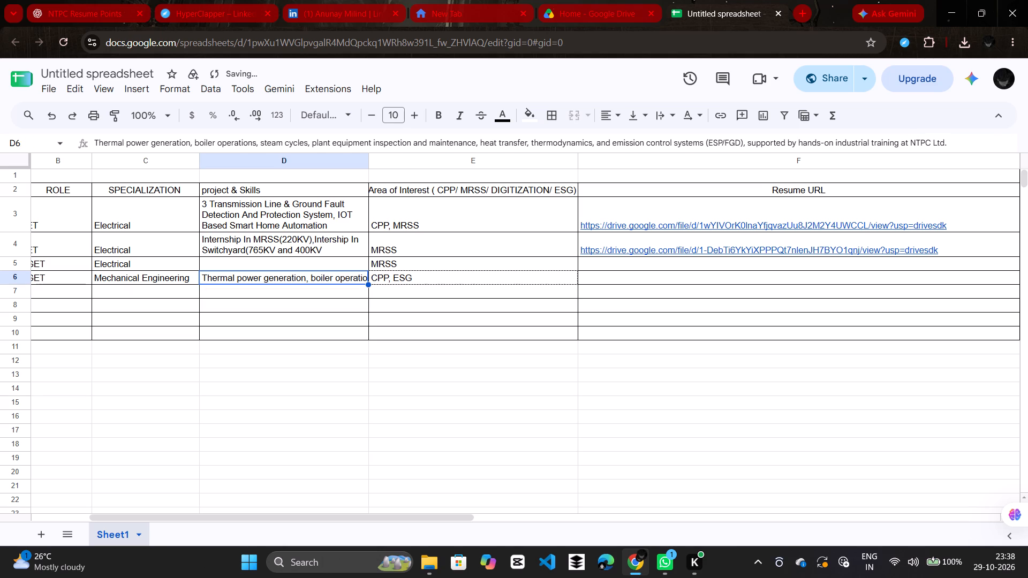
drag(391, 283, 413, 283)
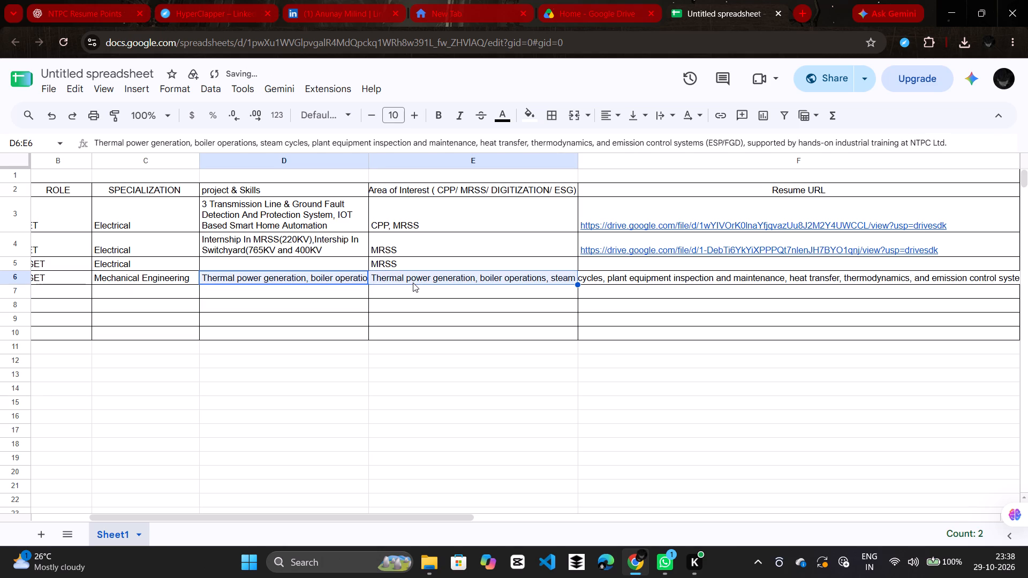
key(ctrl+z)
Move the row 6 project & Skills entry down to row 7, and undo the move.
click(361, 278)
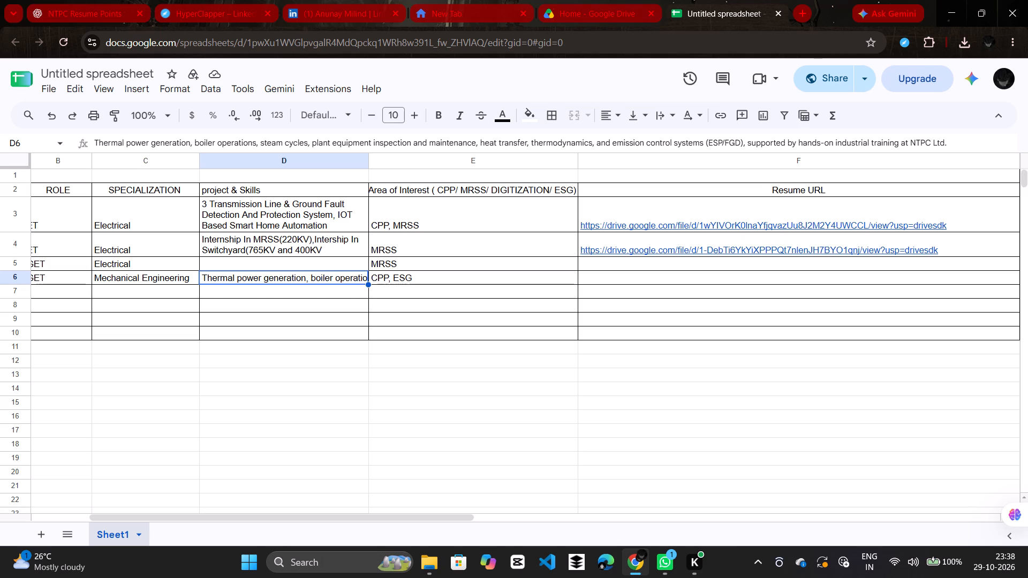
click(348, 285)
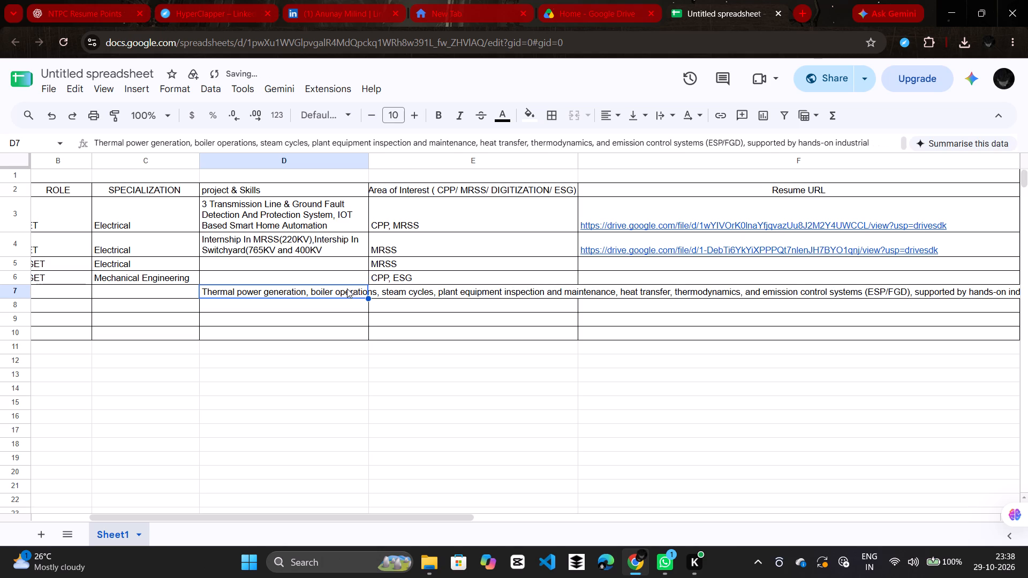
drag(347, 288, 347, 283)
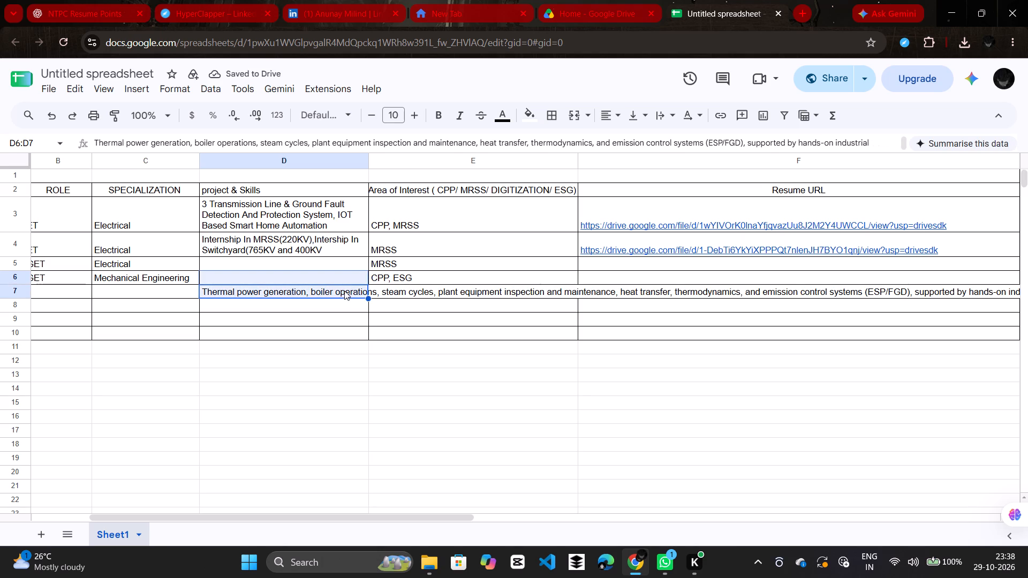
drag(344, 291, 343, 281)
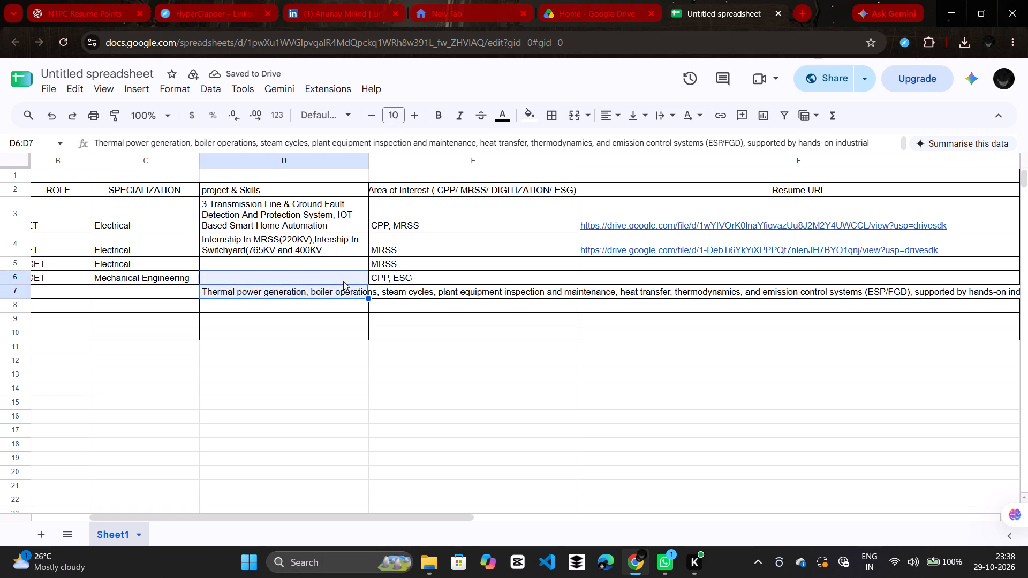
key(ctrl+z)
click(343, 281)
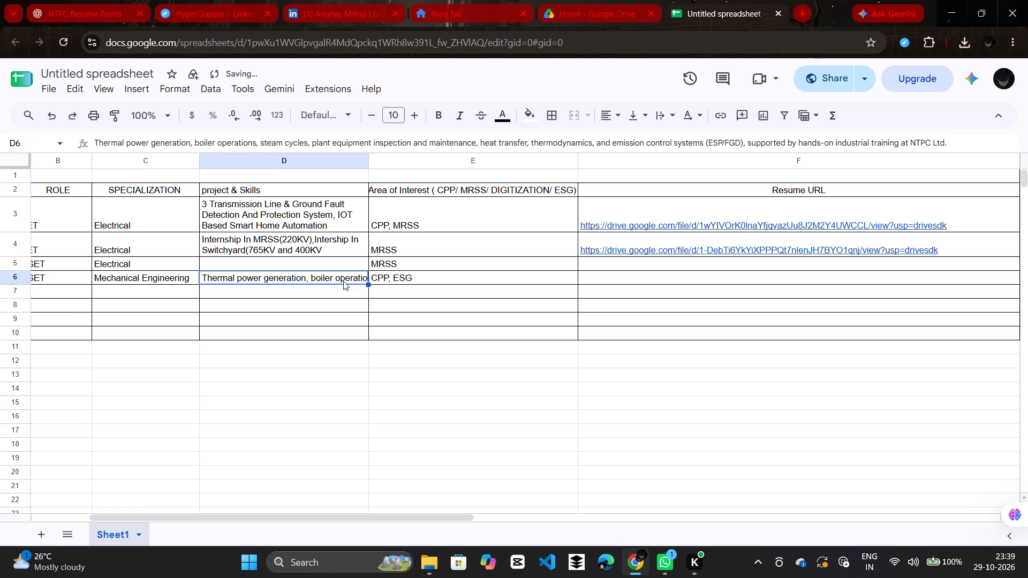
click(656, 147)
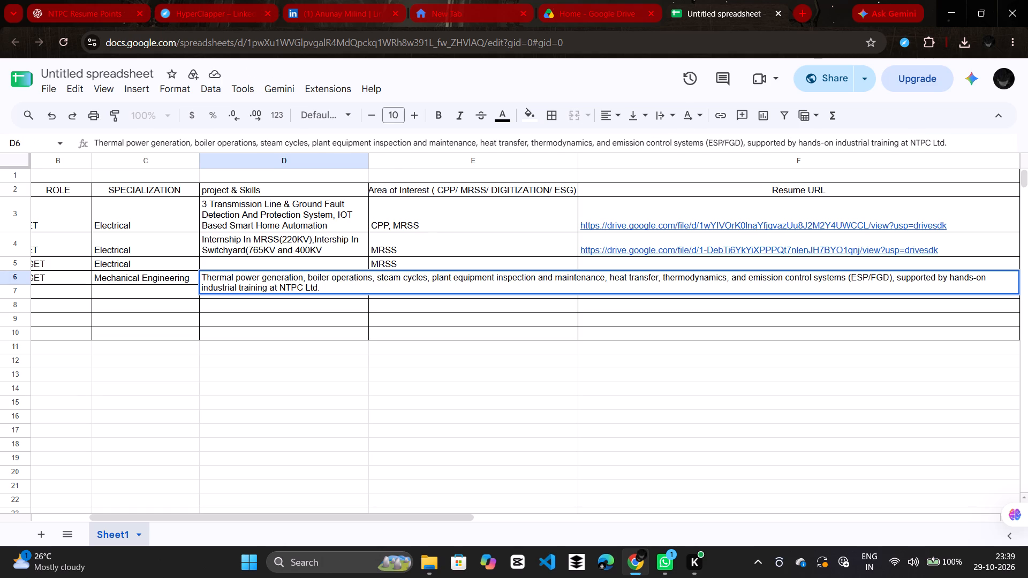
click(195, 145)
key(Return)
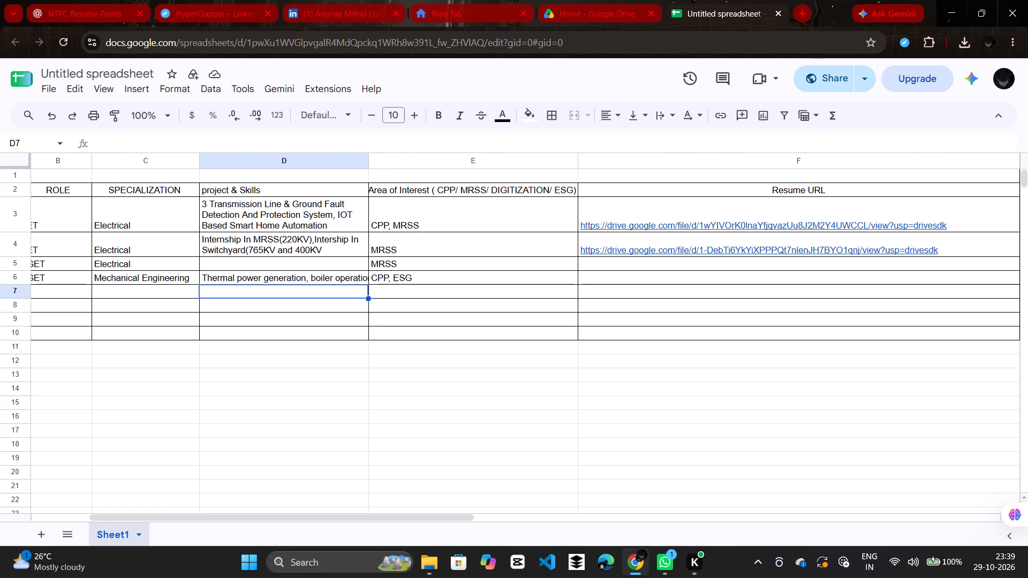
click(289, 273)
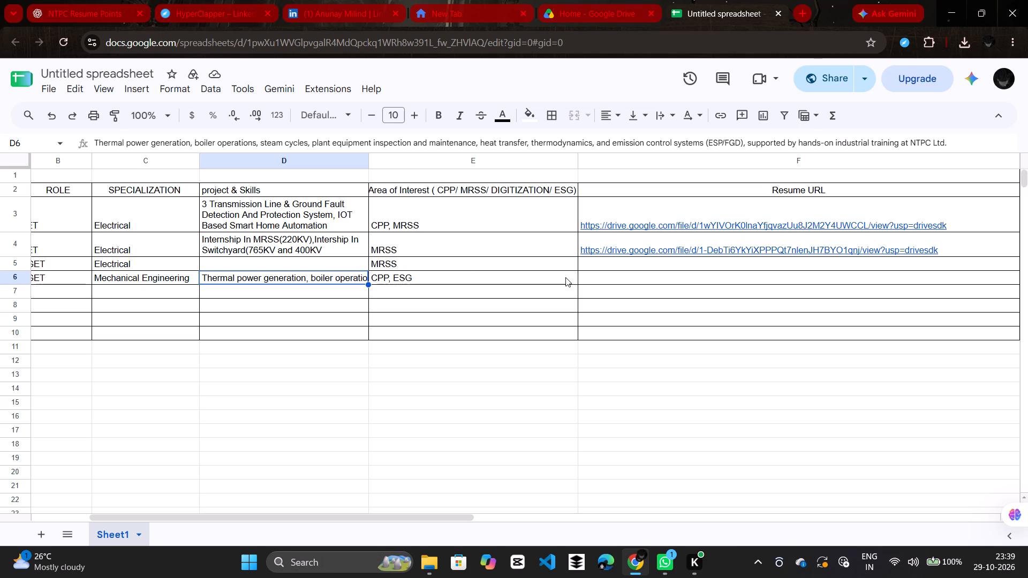
Switch to Google Drive and copy the sharing link of the open resume PDF.
click(595, 275)
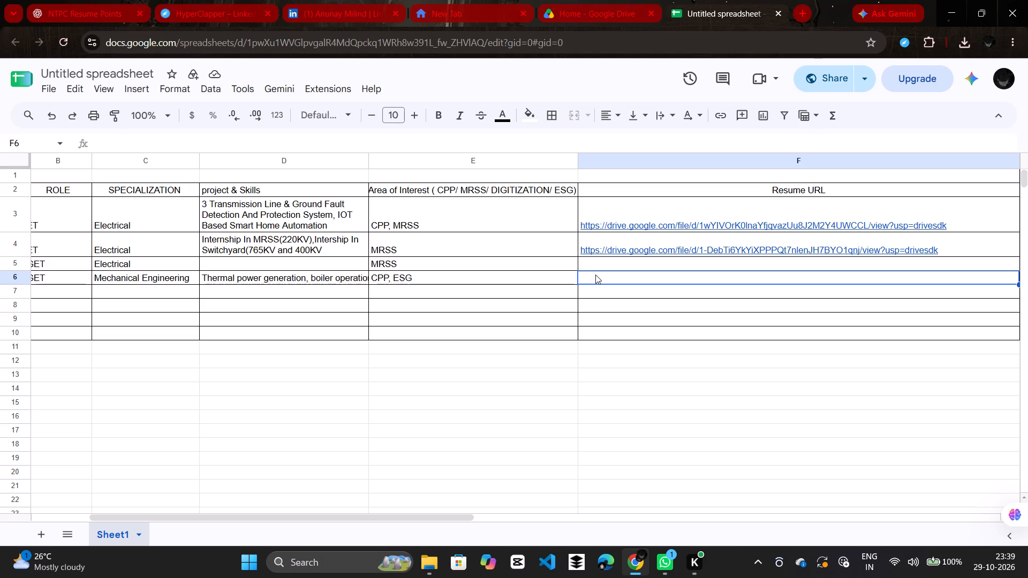
scroll(595, 275, up, 1)
click(563, 0)
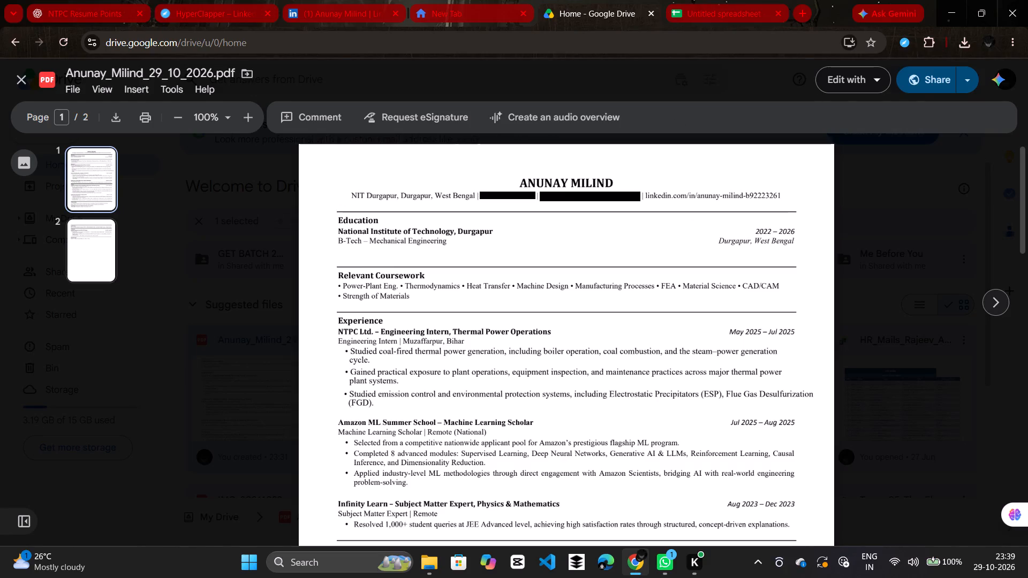
click(911, 85)
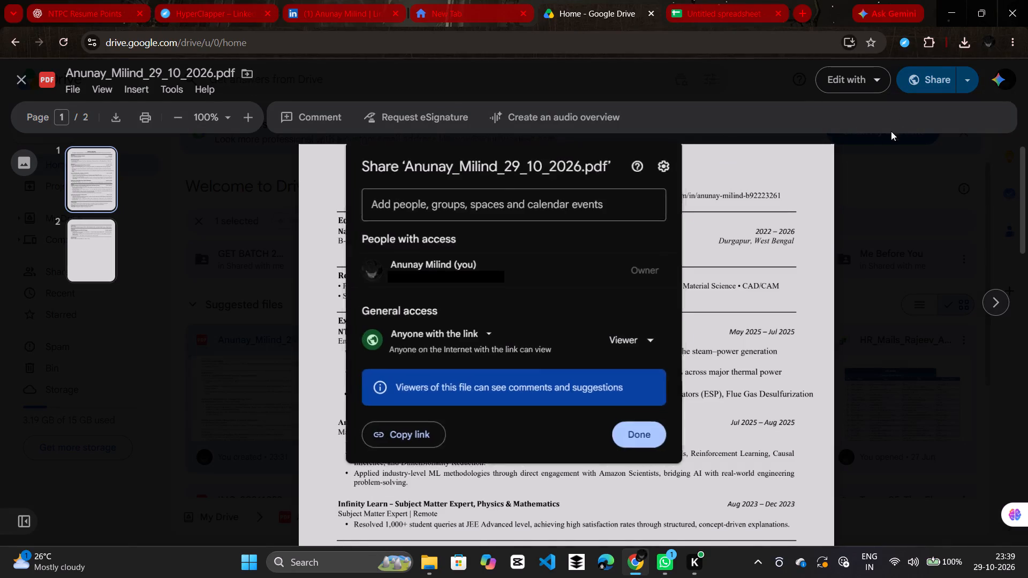
click(420, 438)
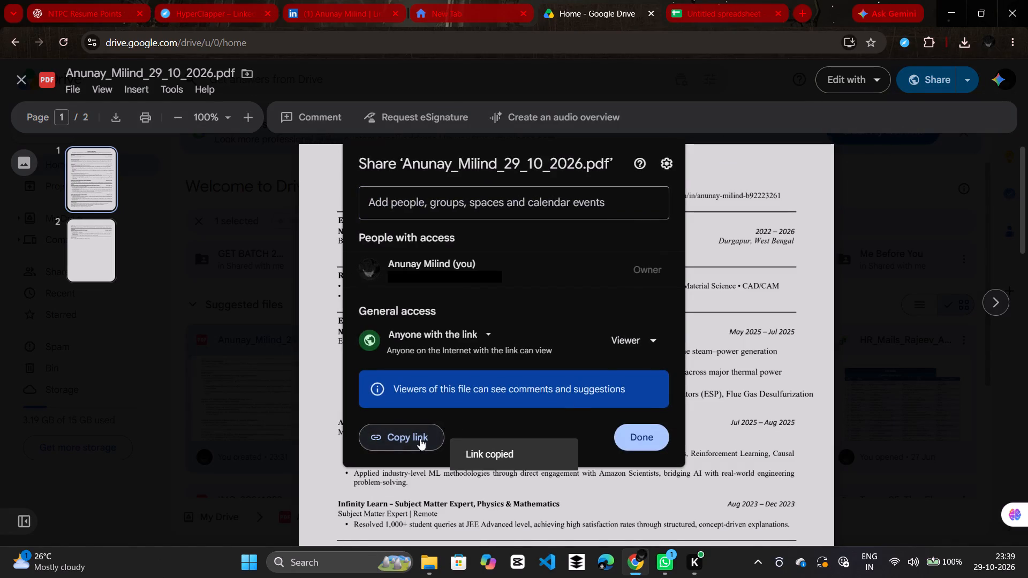
click(420, 438)
triple_click(420, 438)
Switch to the candidate spreadsheet, paste the copied resume sharing link into the Resume URL cell of row 6, and save.
click(687, 4)
click(598, 281)
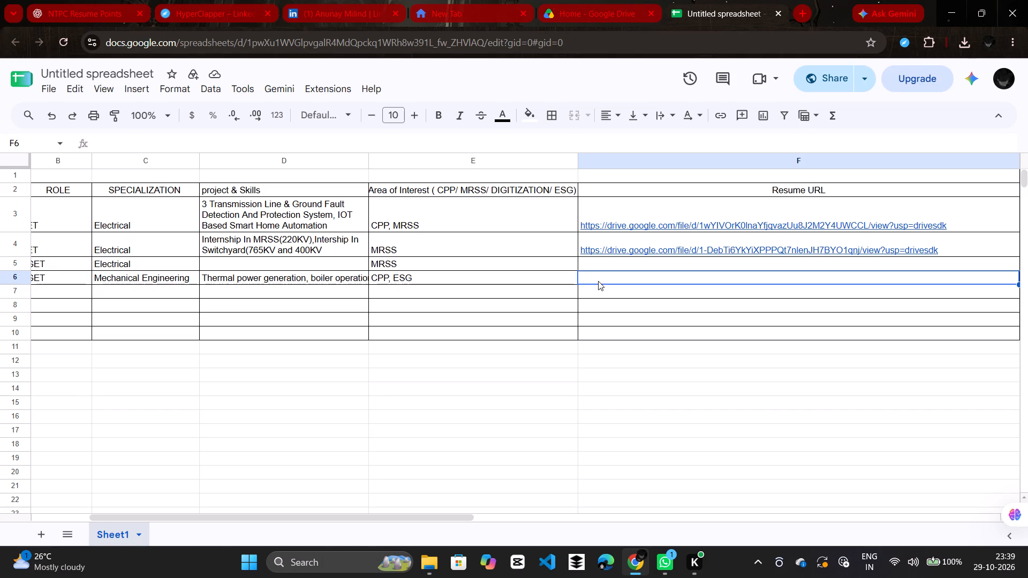
key(ctrl+v)
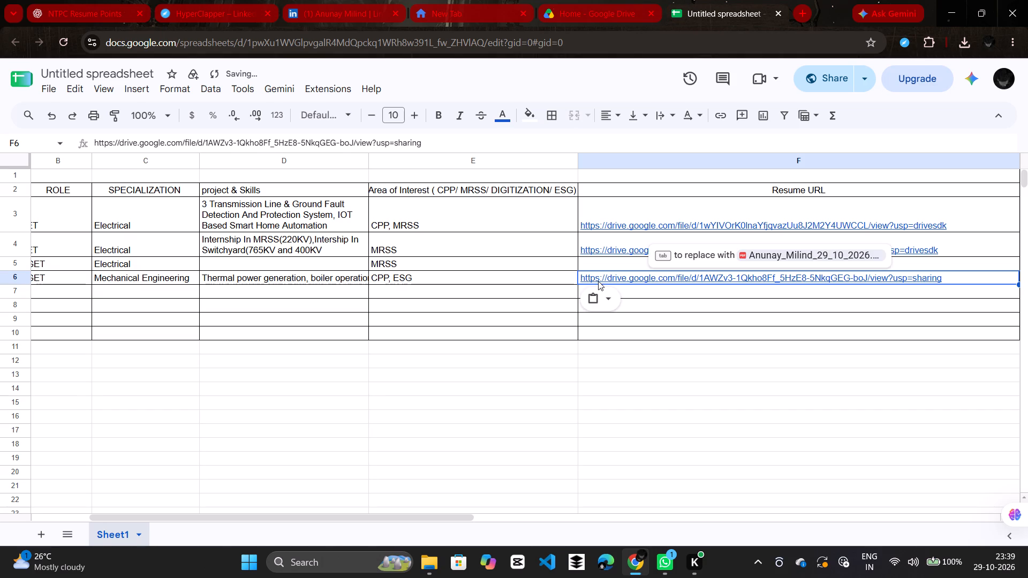
click(693, 347)
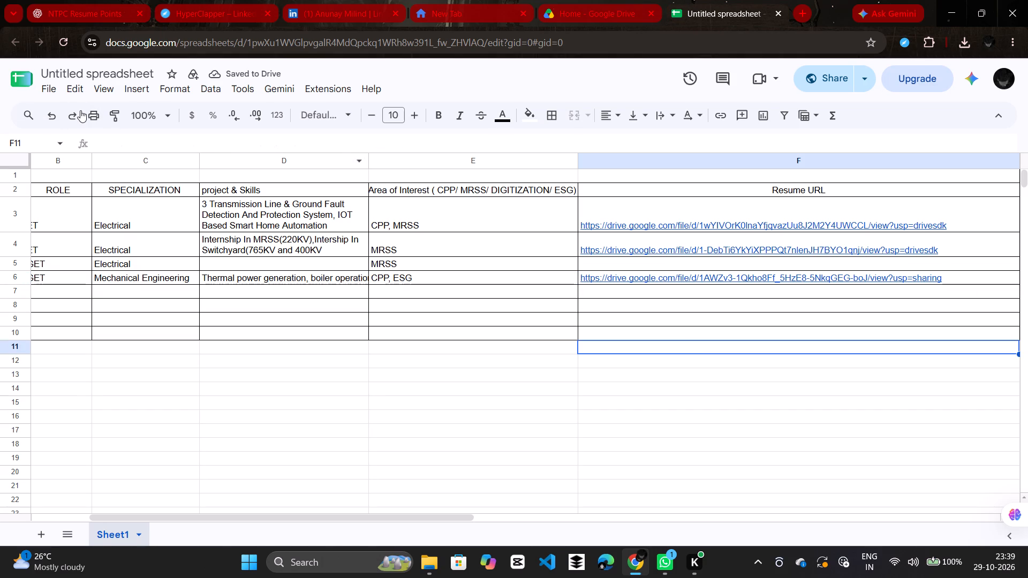
key(ctrl+s)
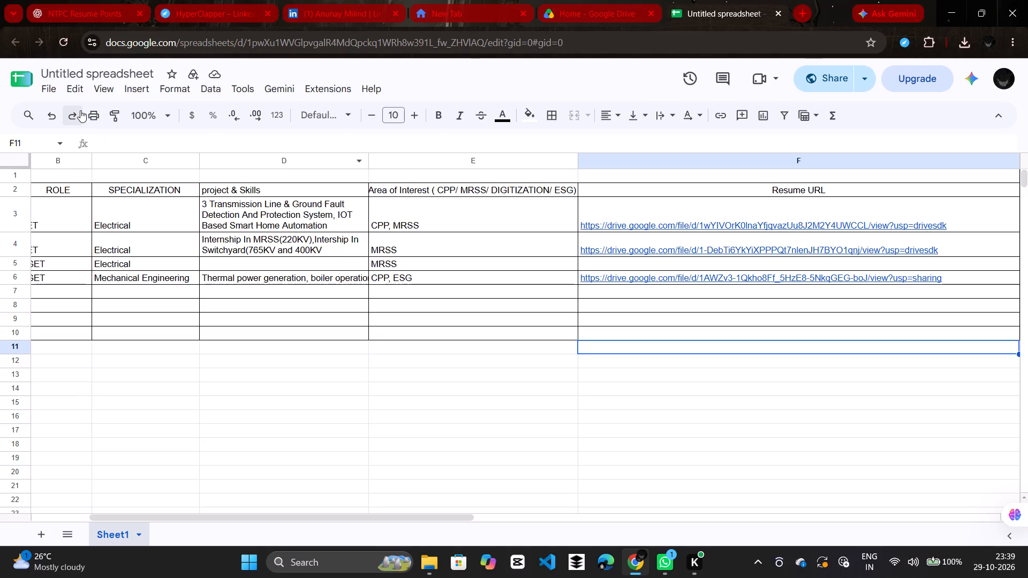
Open the resume linked in row 4 and read through its experience, projects, education and achievements.
click(617, 281)
click(657, 253)
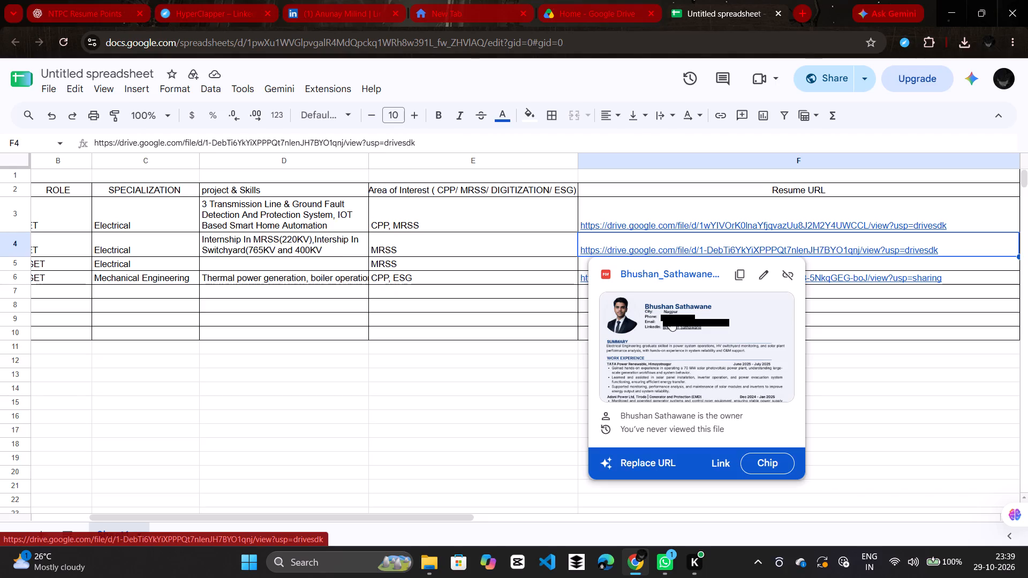
click(670, 319)
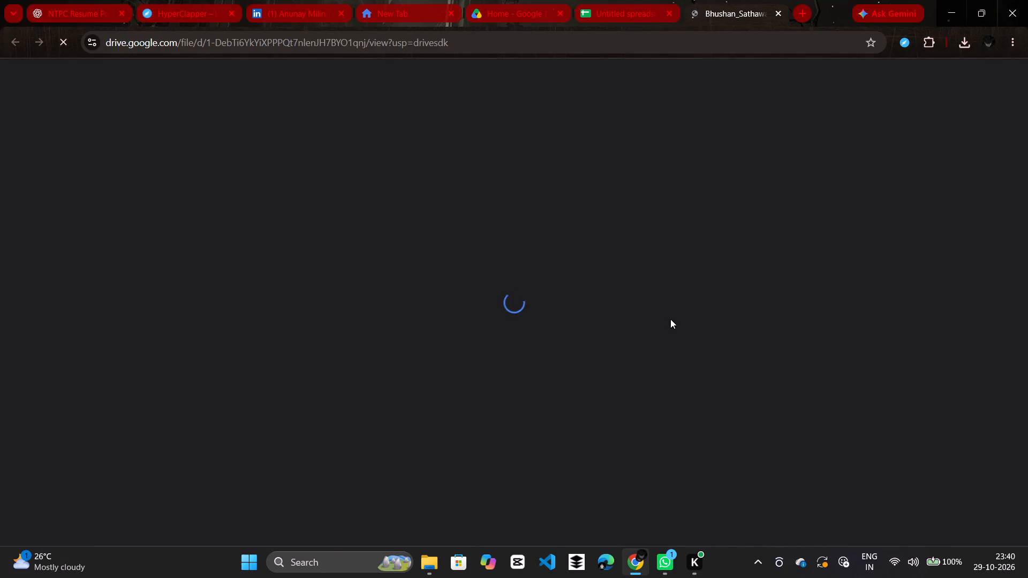
scroll(670, 319, down, 1)
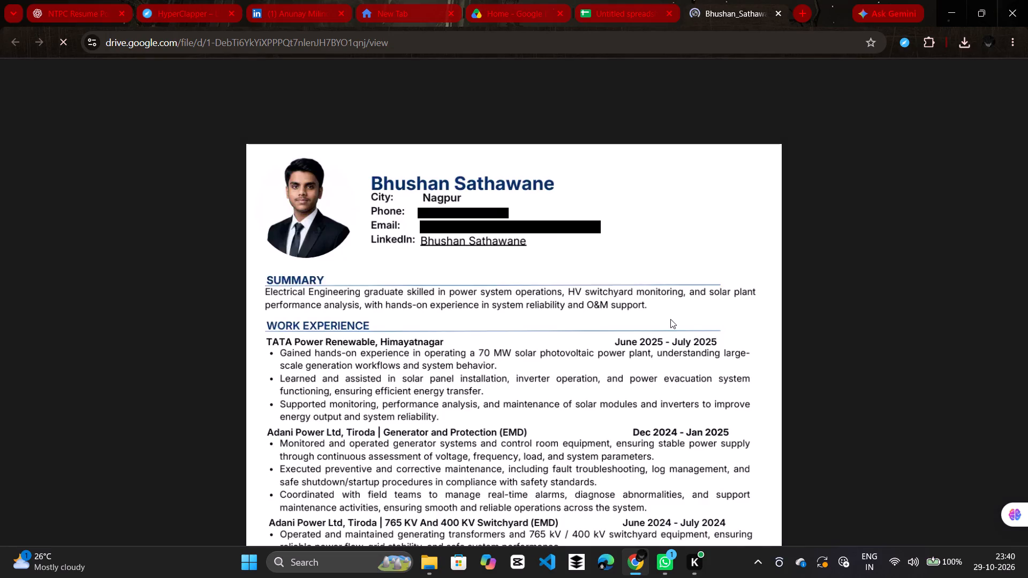
scroll(670, 319, down, 1)
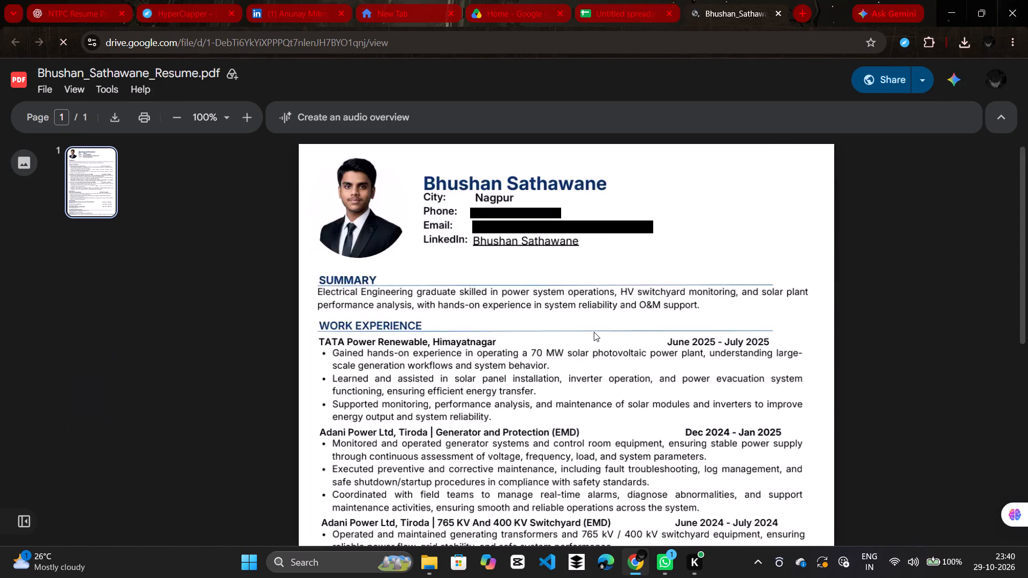
scroll(594, 332, down, 1)
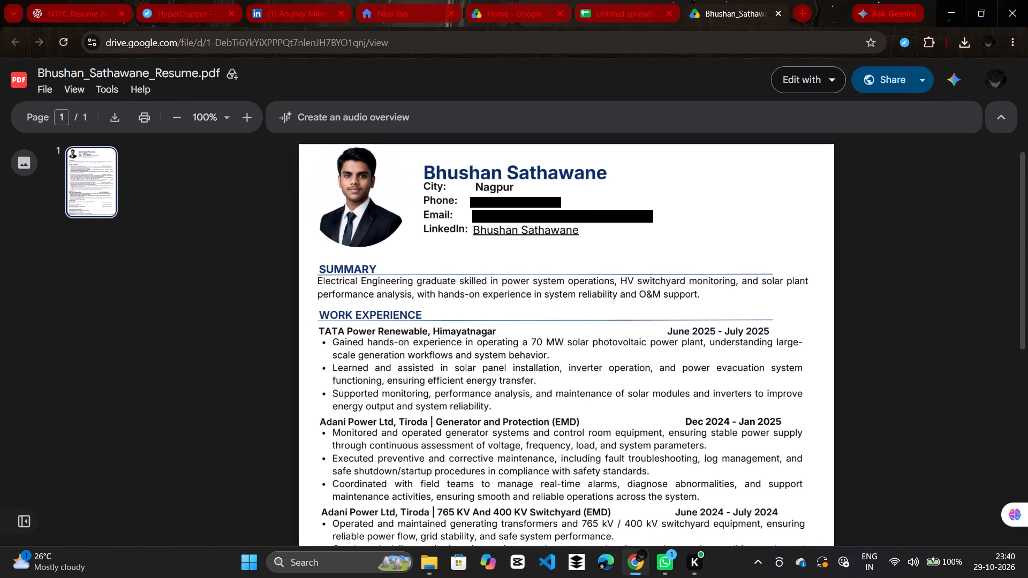
scroll(594, 332, down, 1)
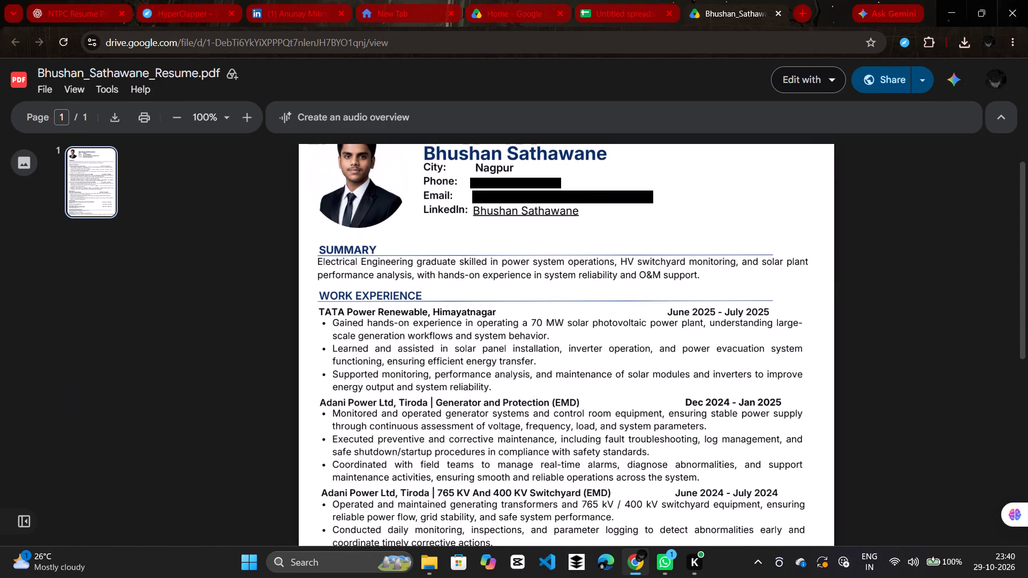
scroll(594, 332, down, 3)
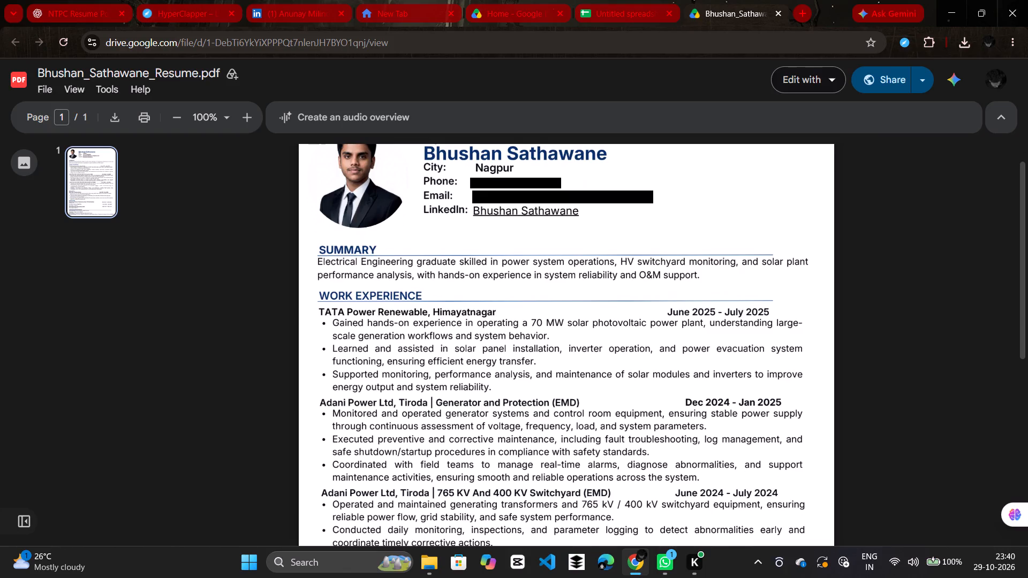
scroll(594, 332, down, 1)
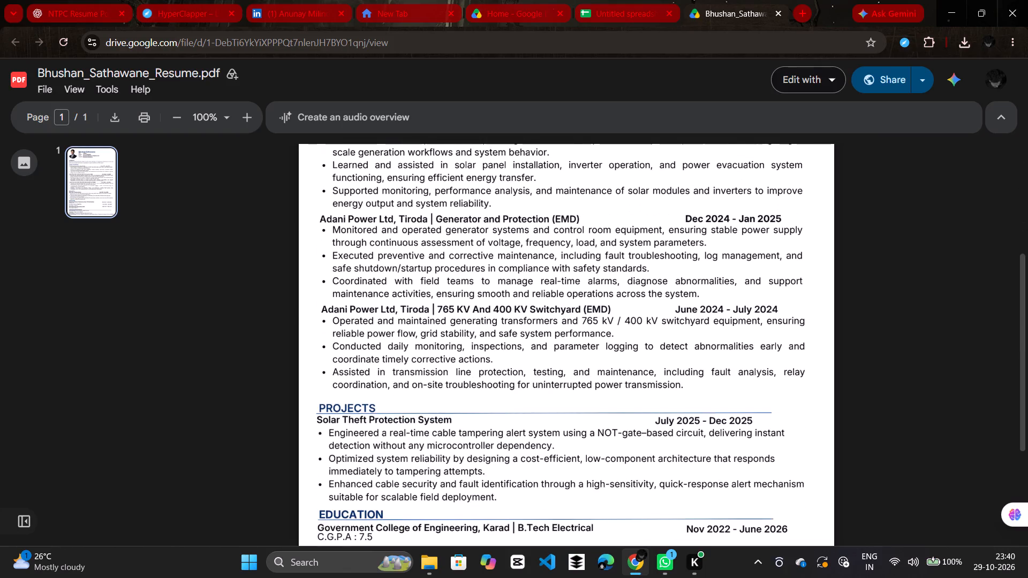
scroll(594, 332, down, 2)
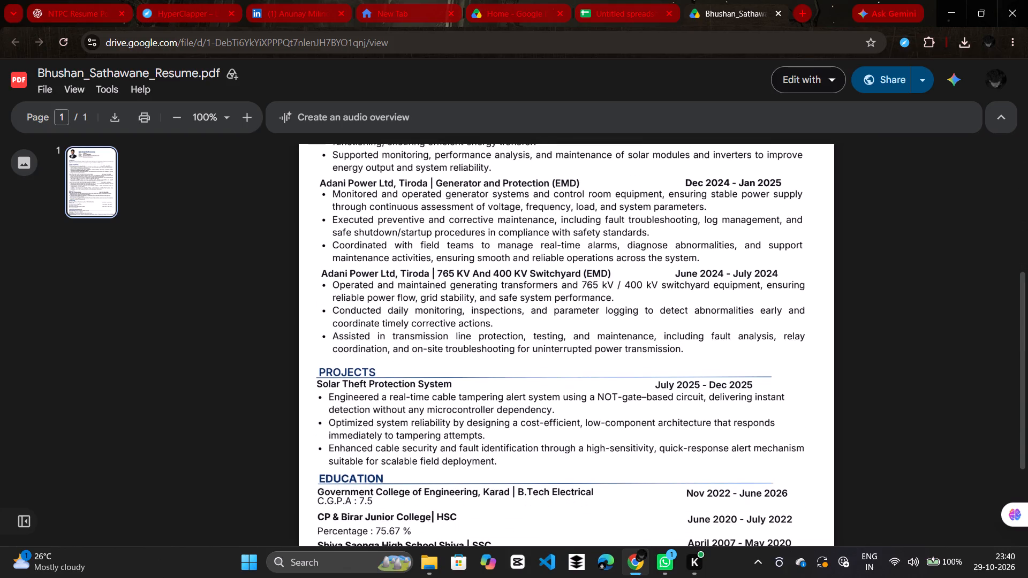
scroll(594, 332, down, 2)
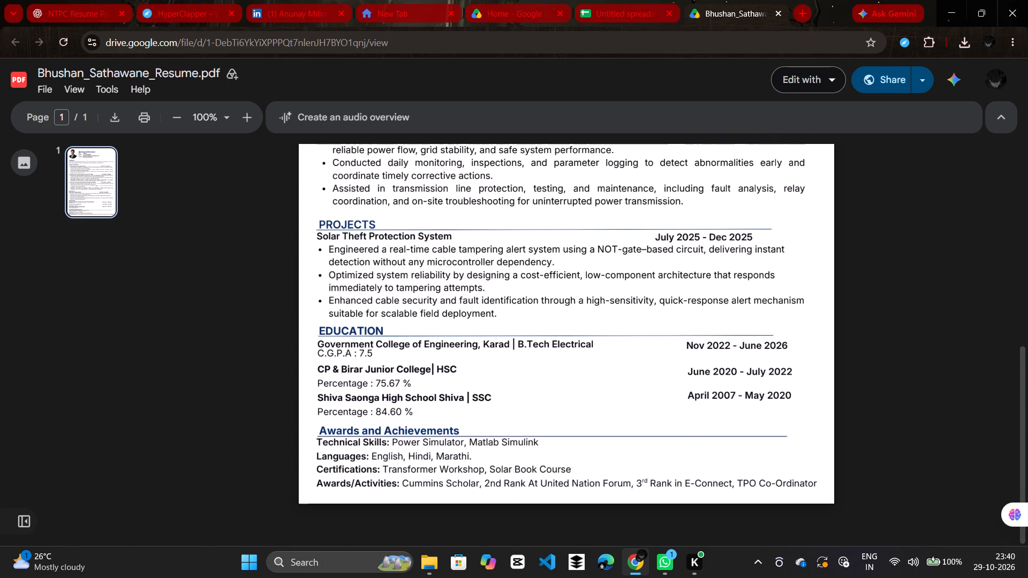
scroll(594, 332, down, 1)
scroll(645, 420, up, 6)
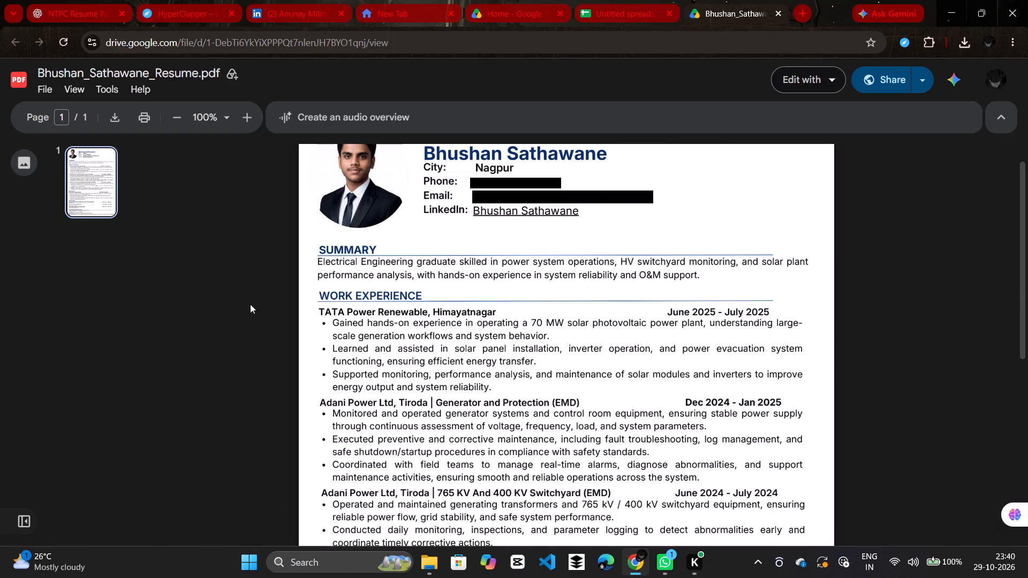
click(250, 304)
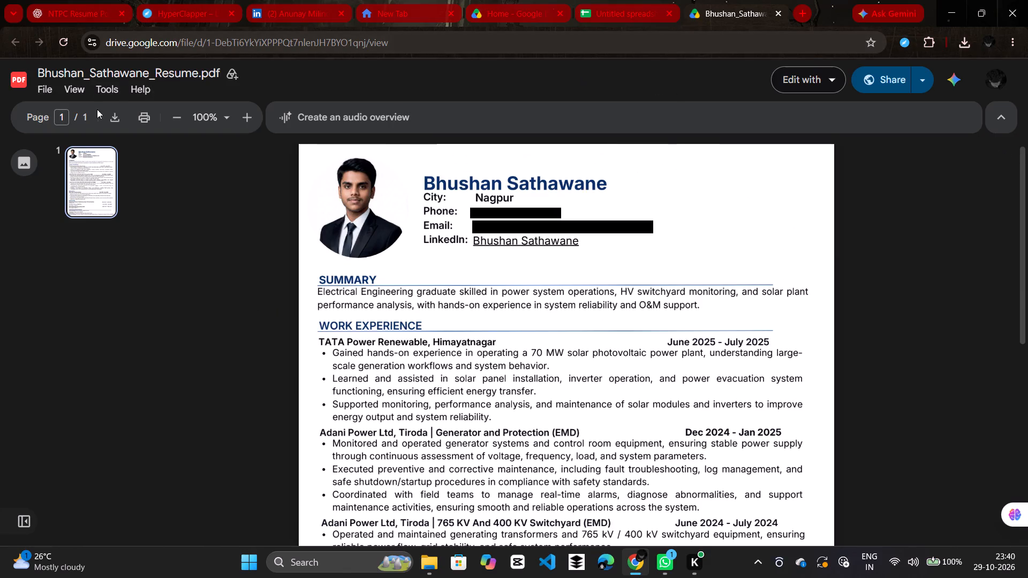
Open the resume linked in row 3 of the spreadsheet, review its internships, skills and projects, and close both opened resumes.
click(618, 0)
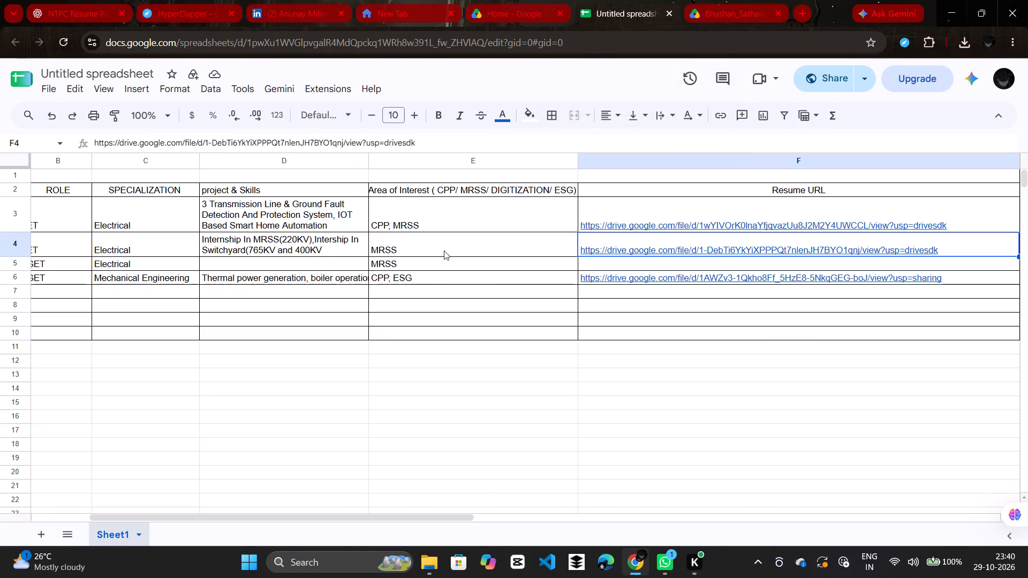
scroll(453, 254, right, 4)
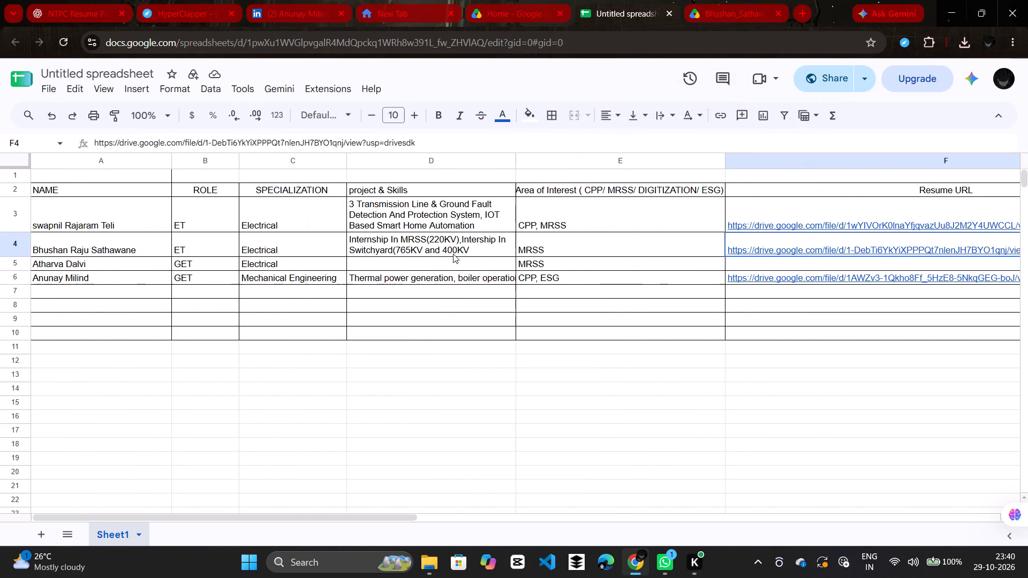
scroll(453, 254, left, 1)
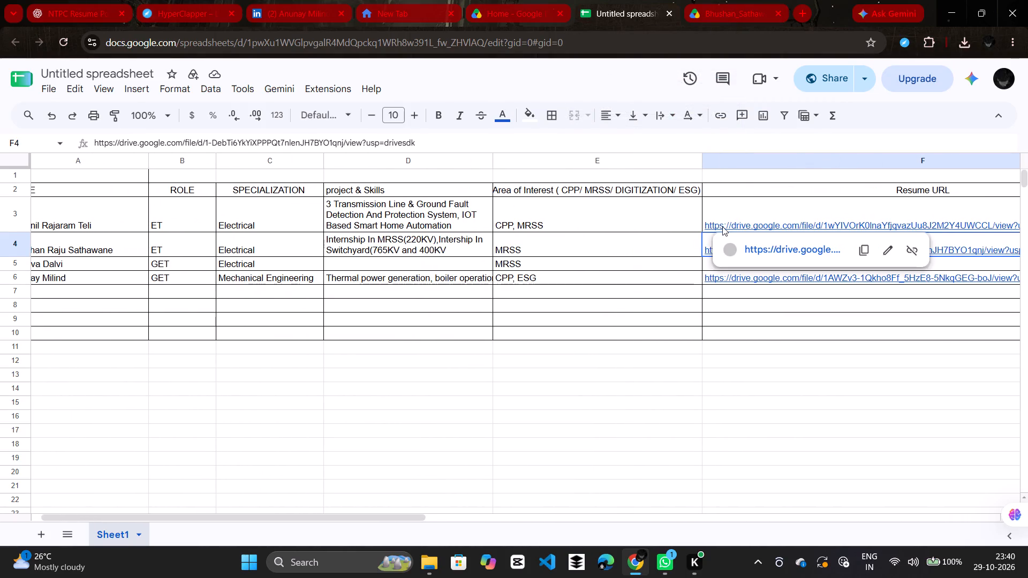
click(722, 226)
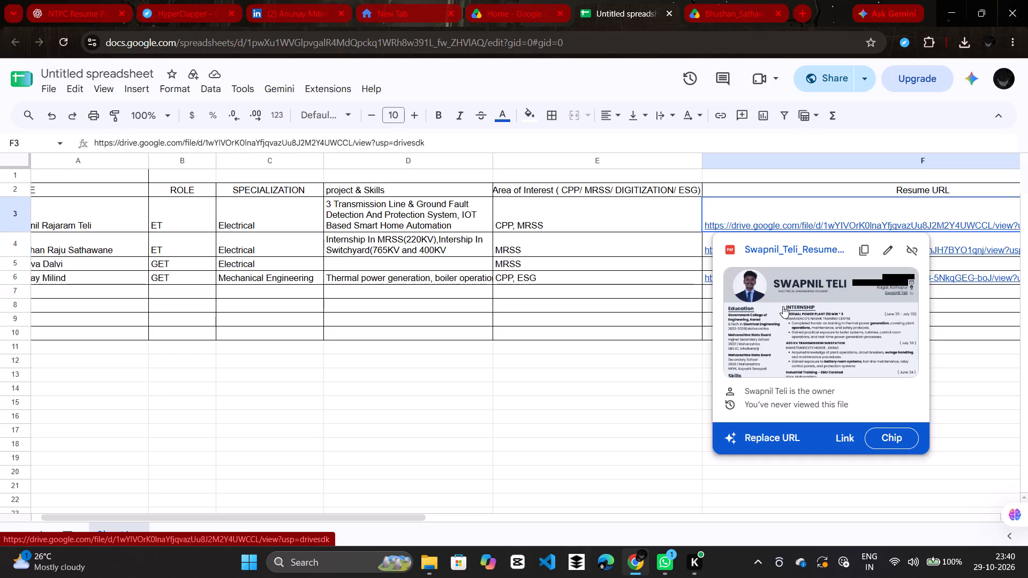
click(783, 306)
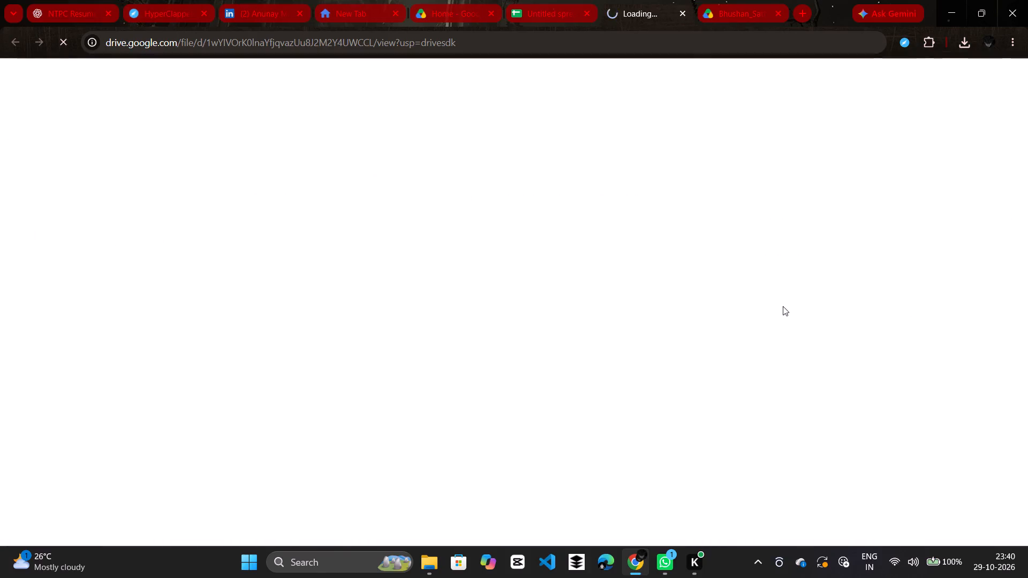
click(775, 15)
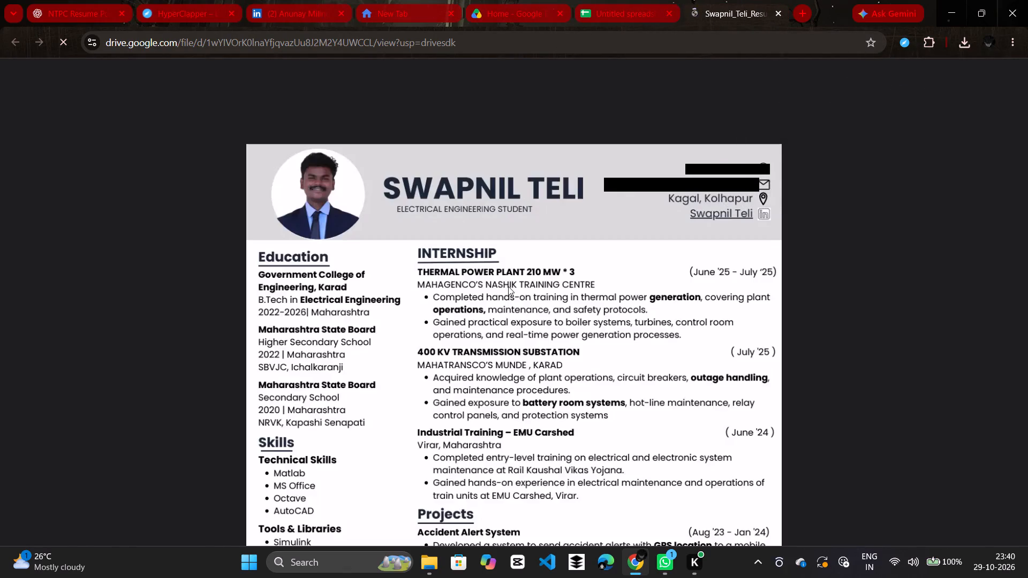
scroll(508, 286, down, 4)
scroll(407, 338, down, 4)
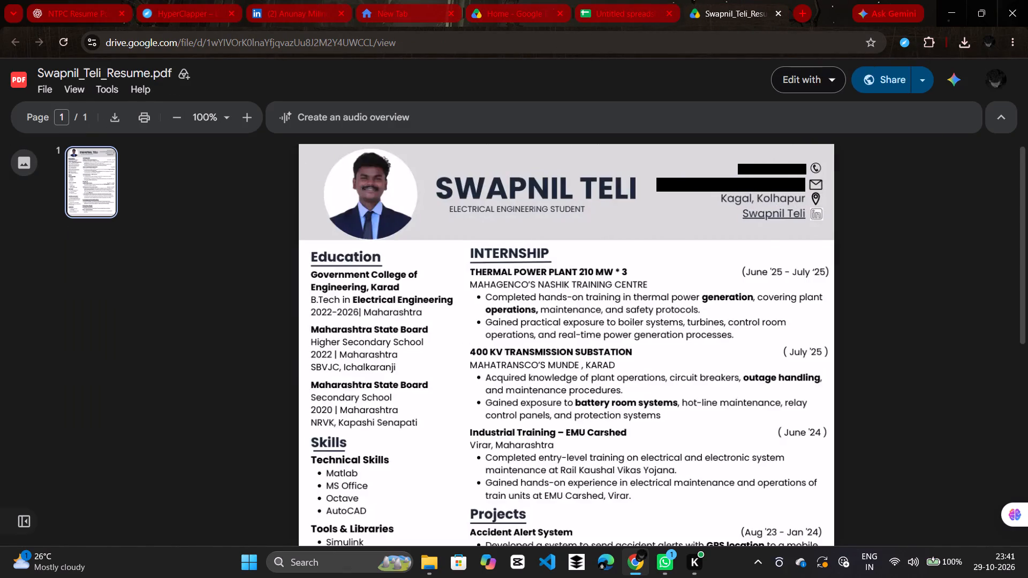
scroll(407, 338, down, 3)
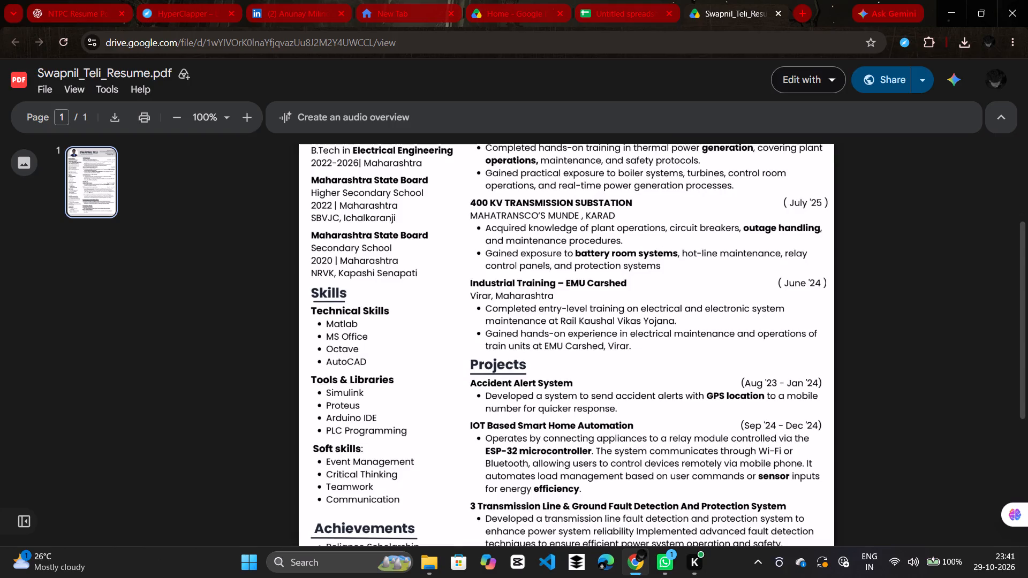
scroll(407, 338, up, 4)
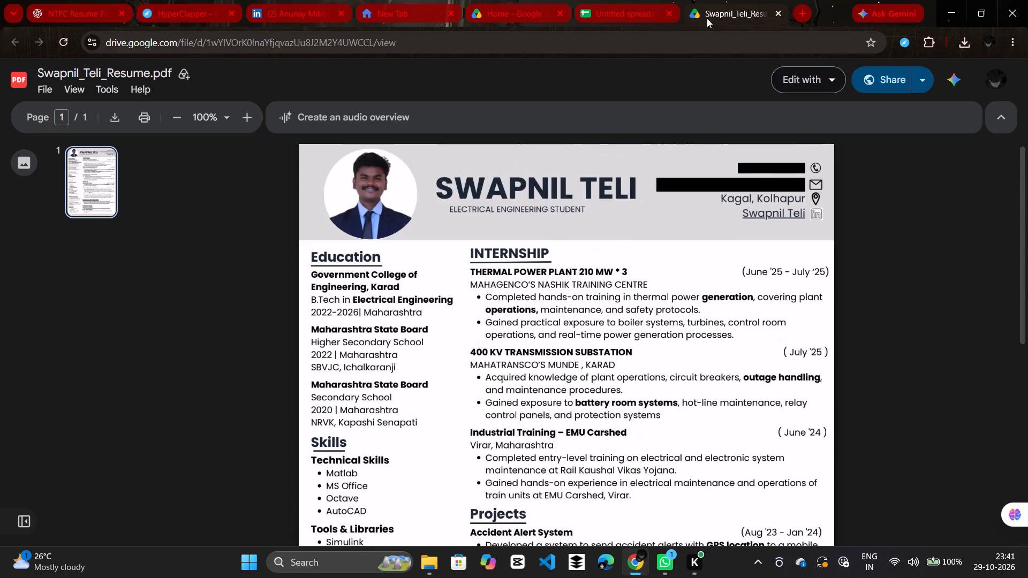
click(775, 16)
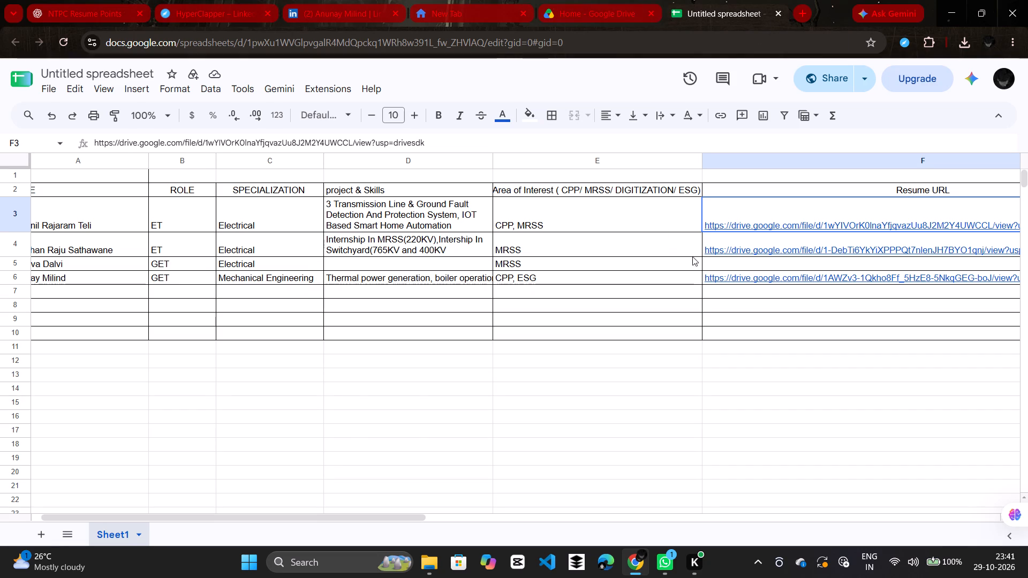
Open the resume linked in row 6 and read through its experience, projects, technical skills, certifications and leadership sections.
click(780, 279)
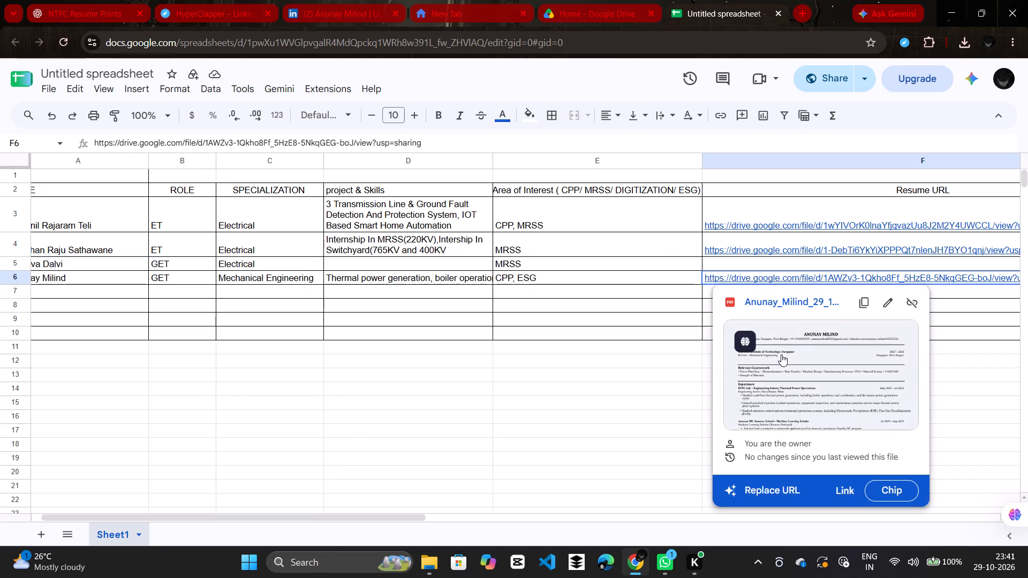
click(781, 354)
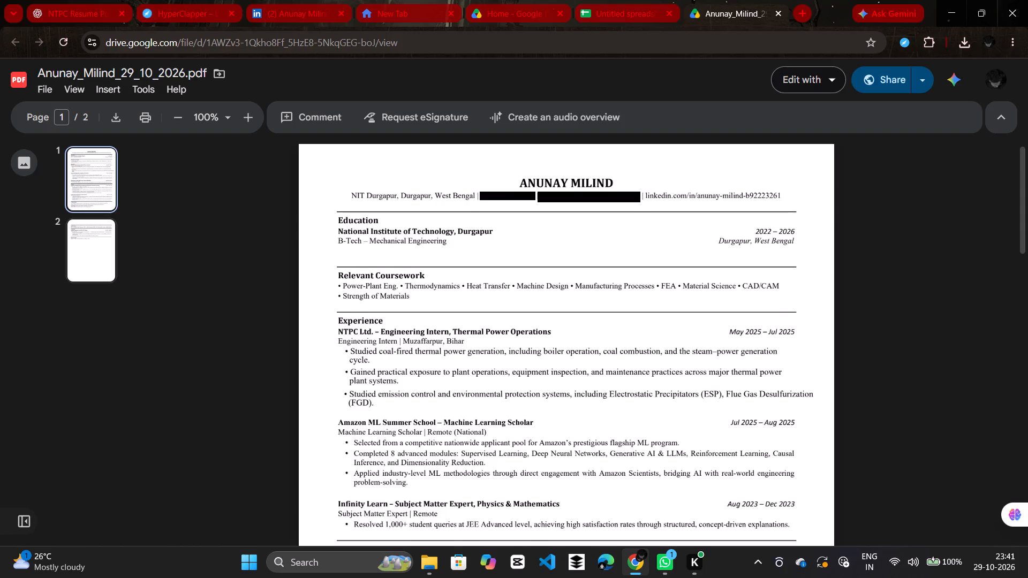
scroll(678, 361, down, 2)
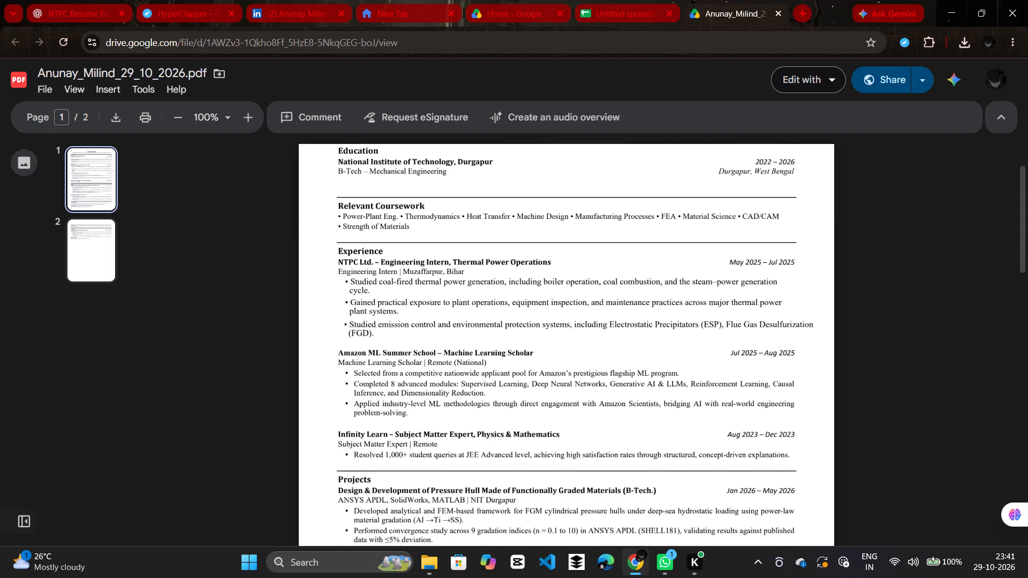
scroll(678, 361, down, 3)
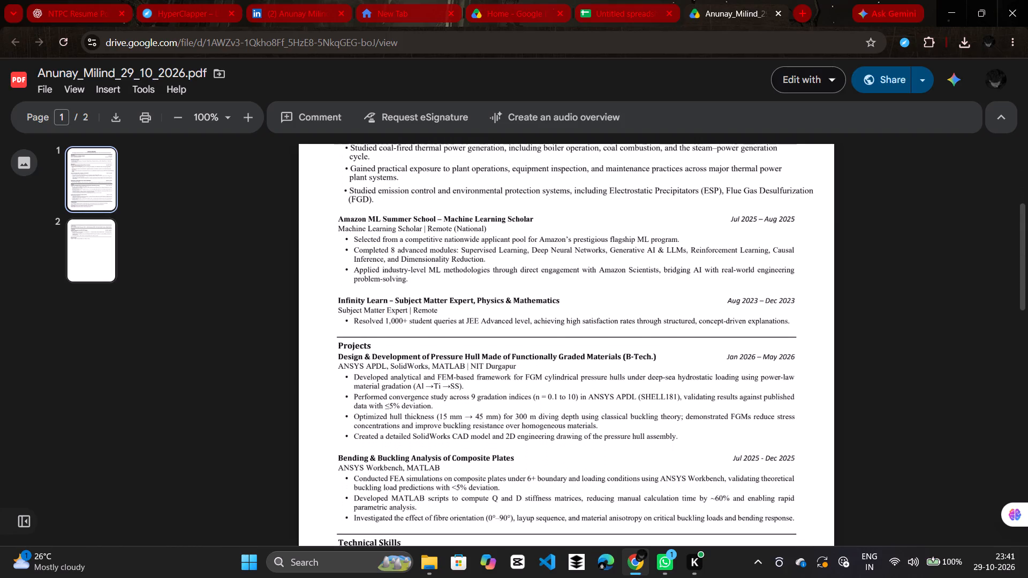
scroll(678, 361, down, 1)
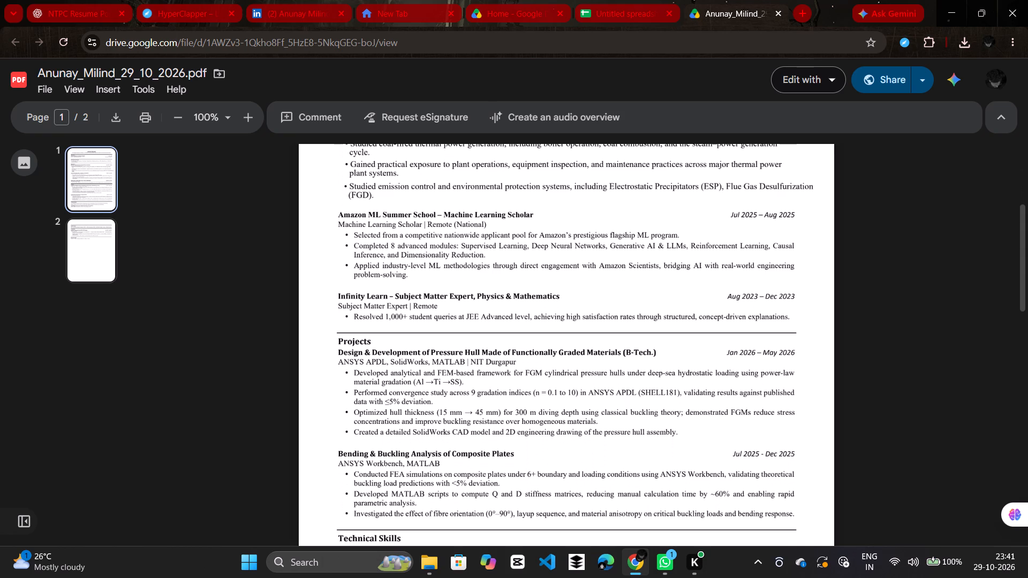
scroll(678, 361, down, 1)
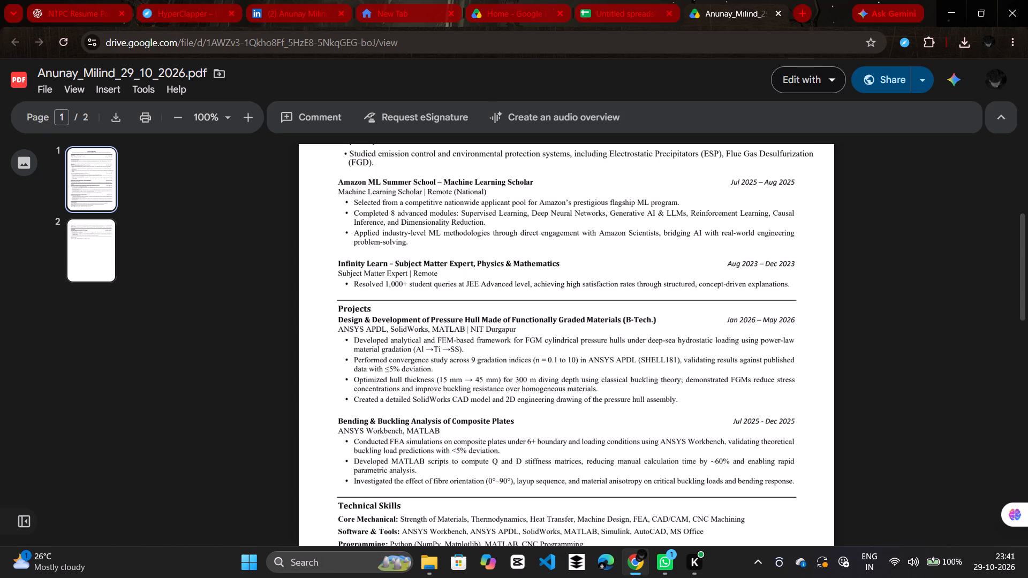
scroll(678, 361, down, 4)
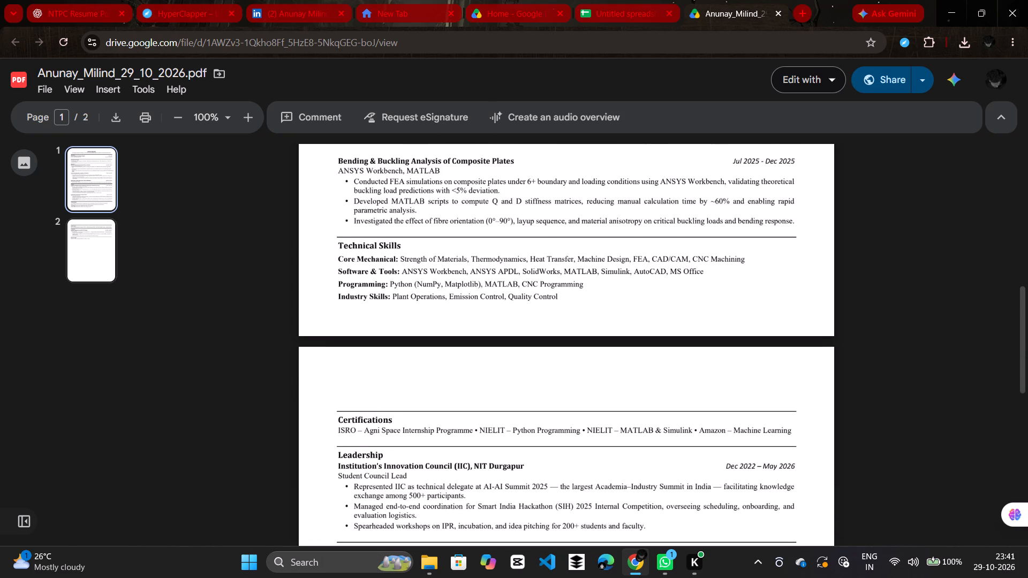
scroll(678, 361, down, 1)
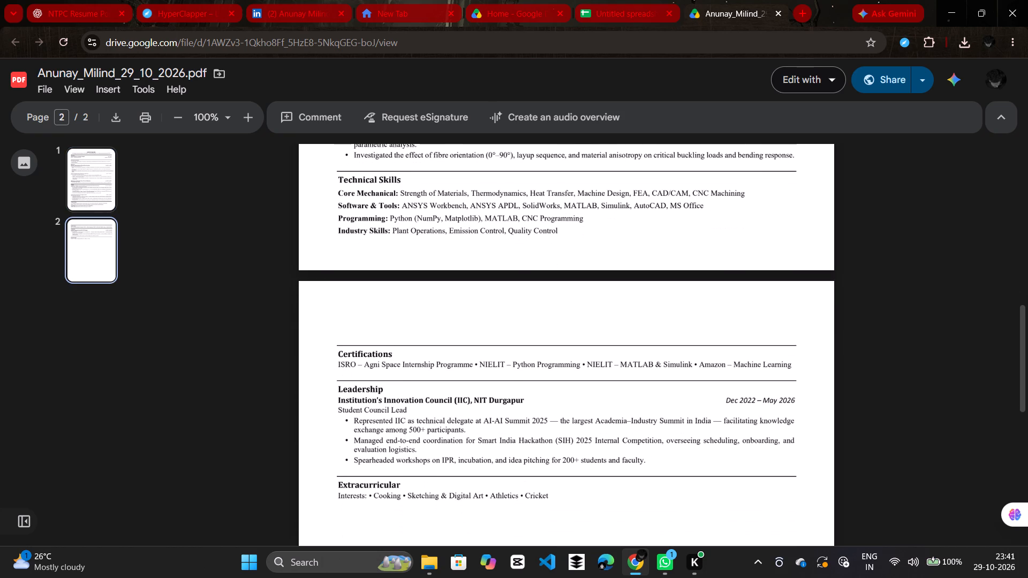
scroll(678, 361, down, 1)
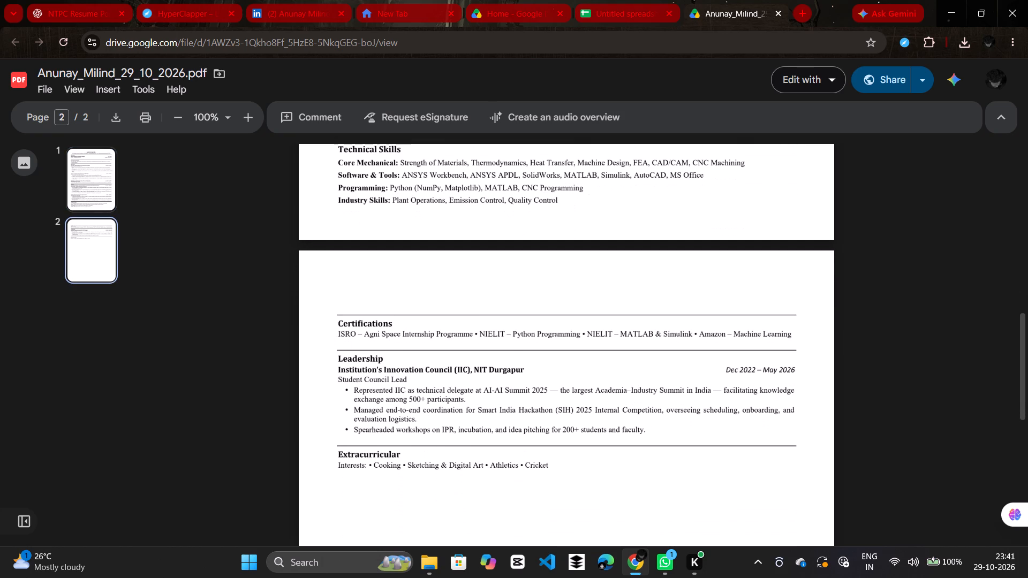
scroll(678, 361, down, 1)
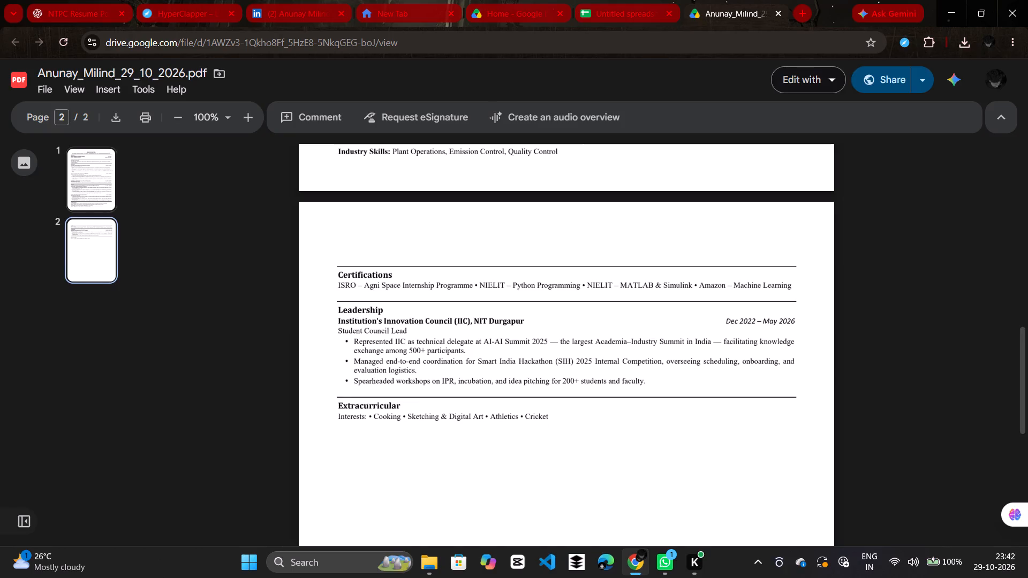
scroll(678, 361, up, 10)
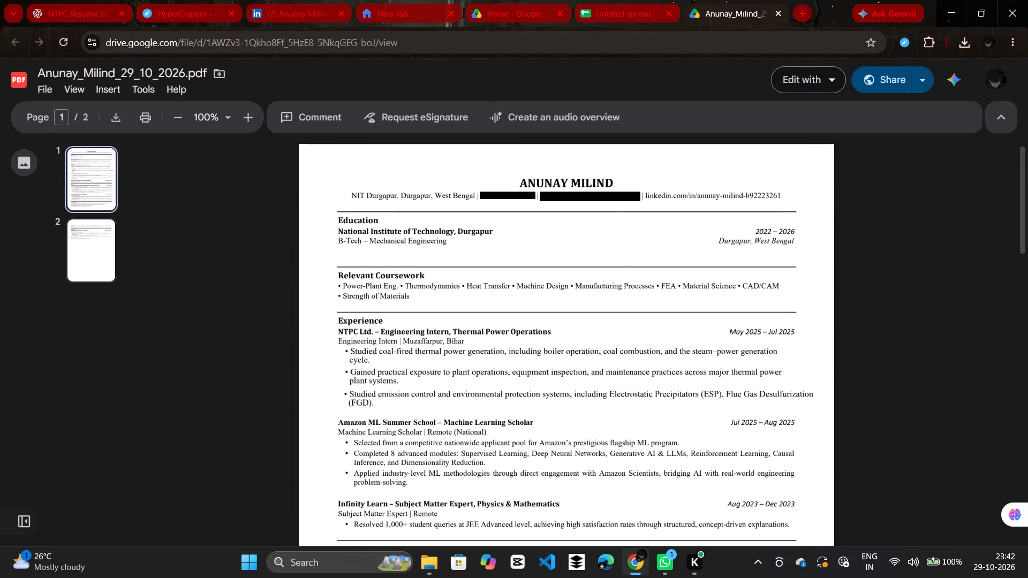
Reload the open resume page, switch back to the candidate spreadsheet and reload it as well.
click(67, 37)
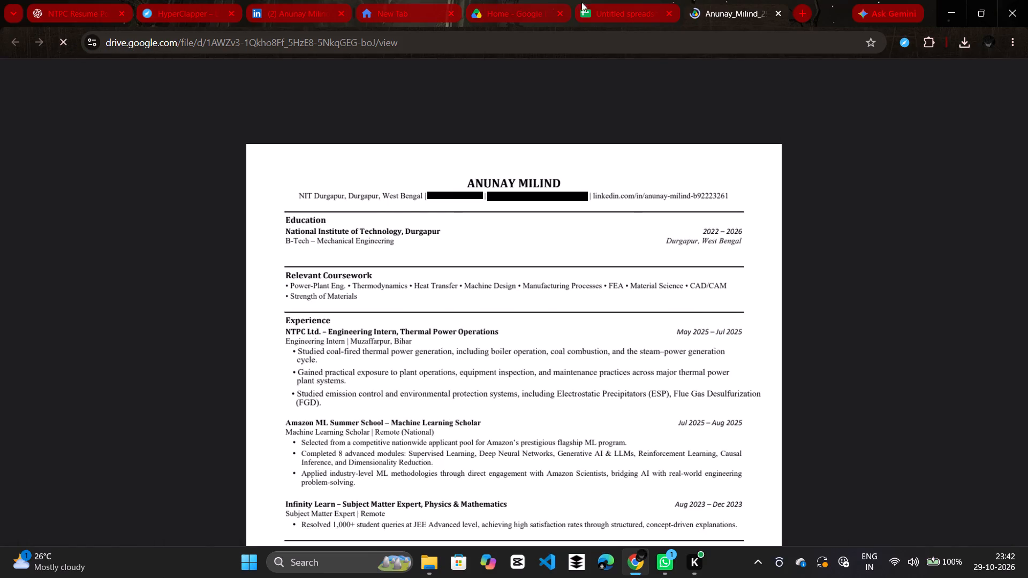
click(603, 0)
click(560, 343)
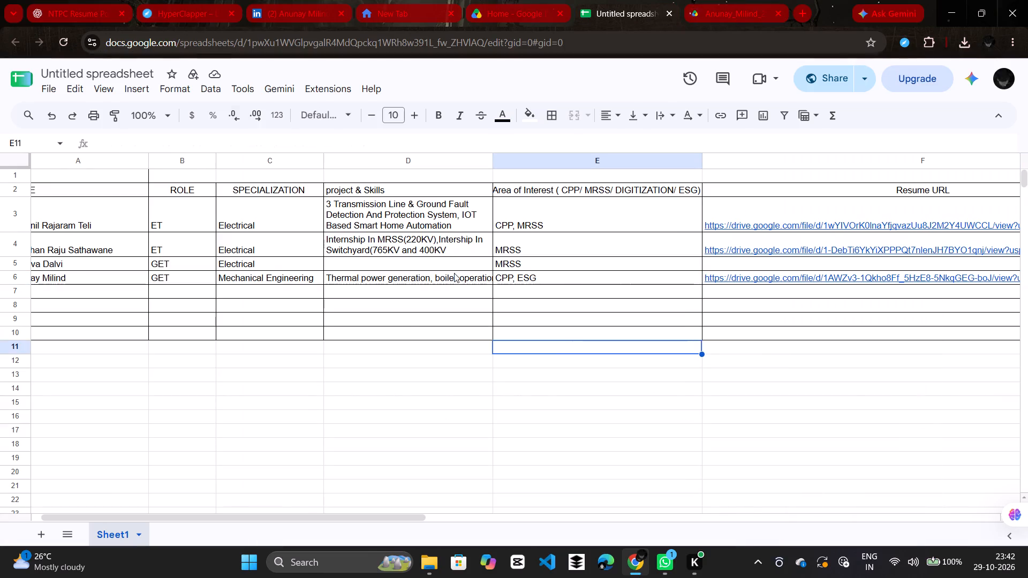
click(61, 45)
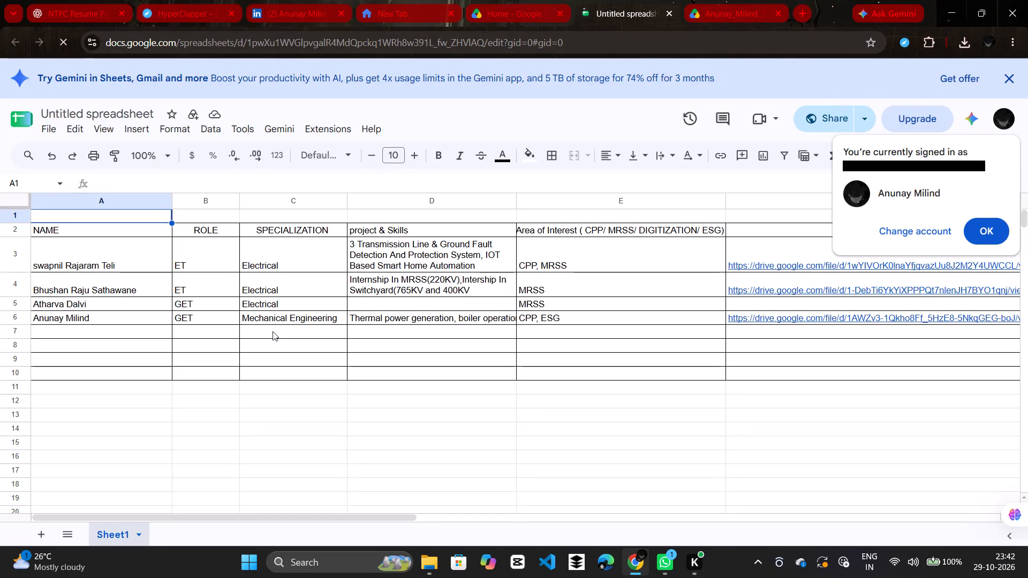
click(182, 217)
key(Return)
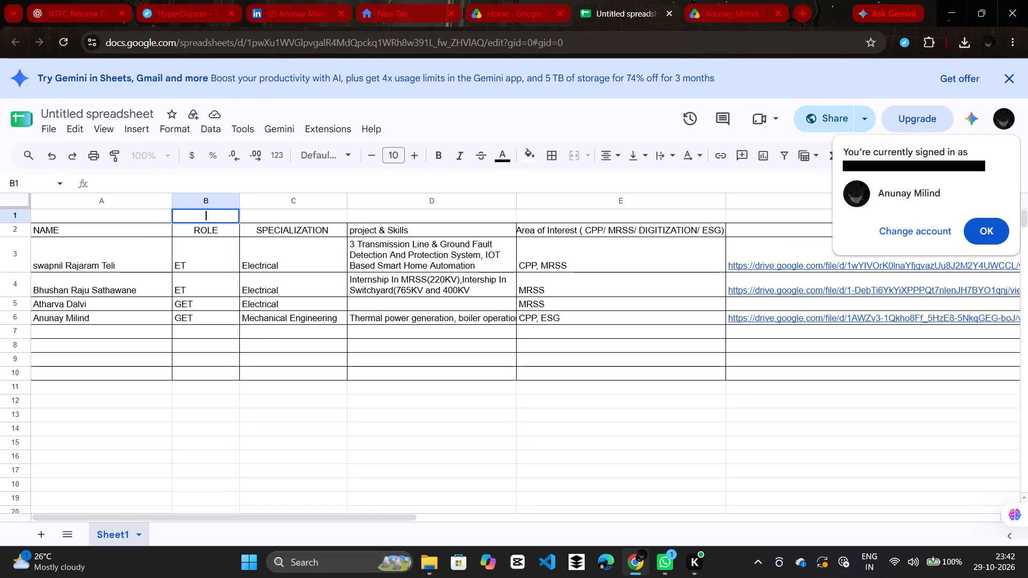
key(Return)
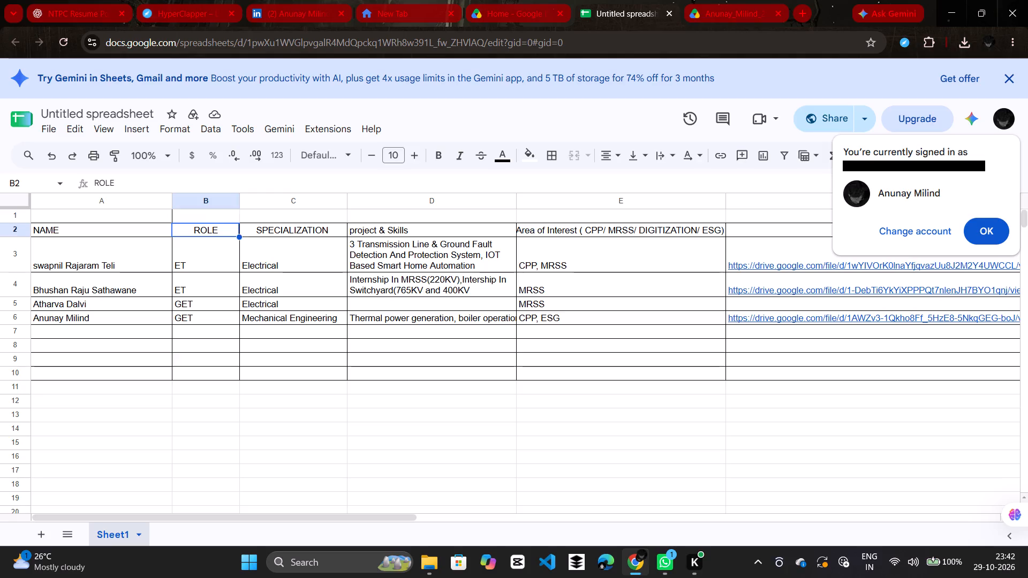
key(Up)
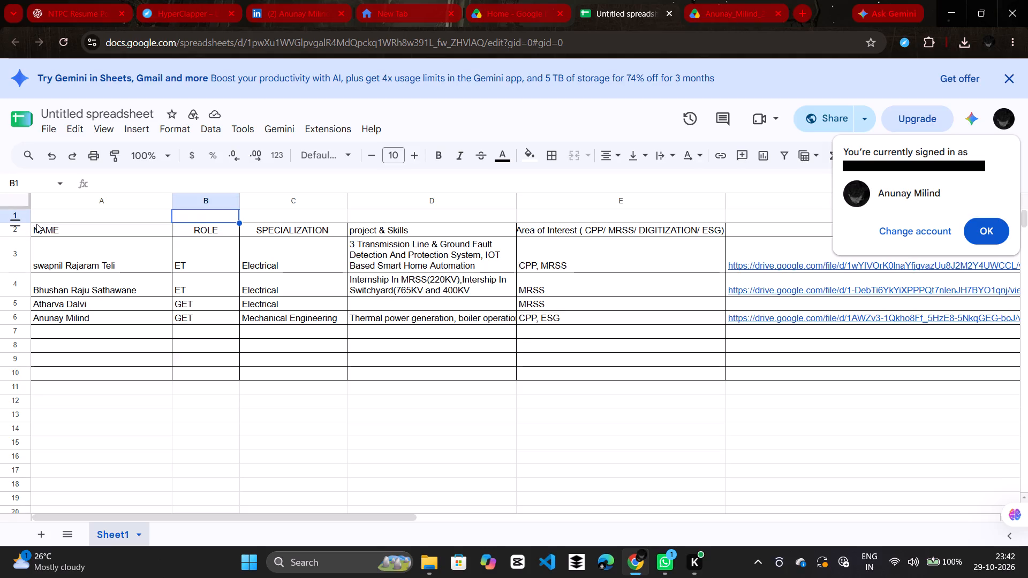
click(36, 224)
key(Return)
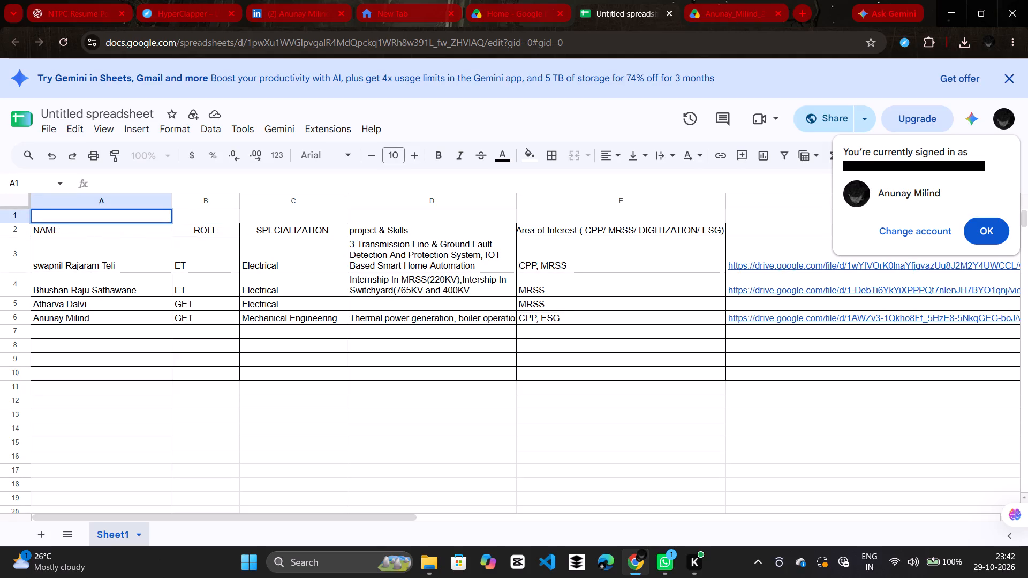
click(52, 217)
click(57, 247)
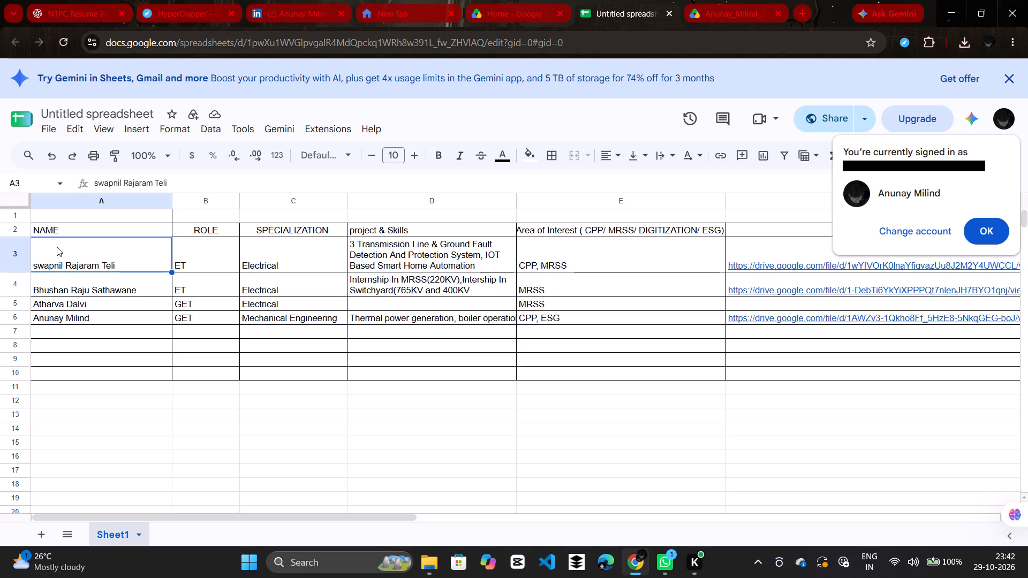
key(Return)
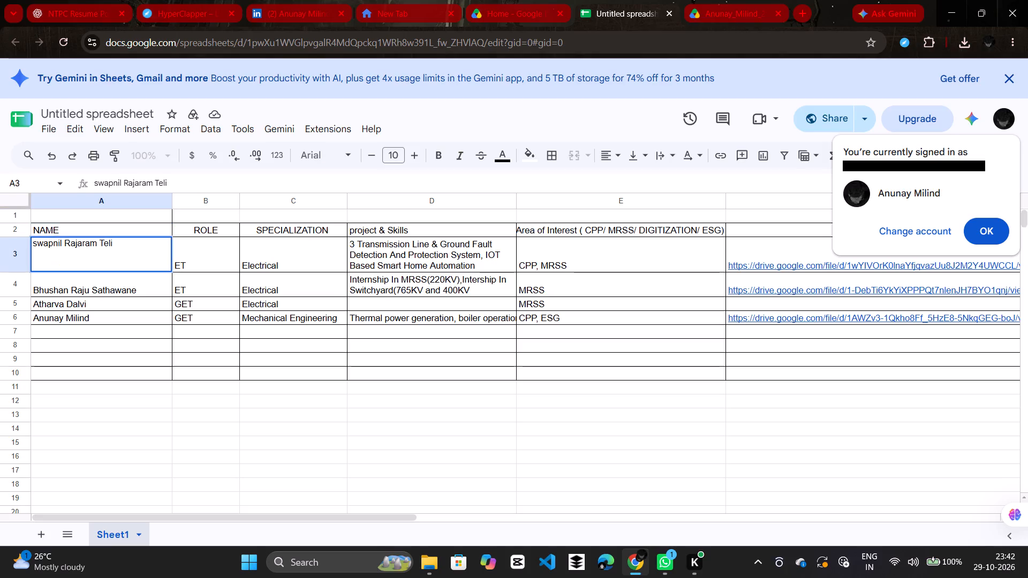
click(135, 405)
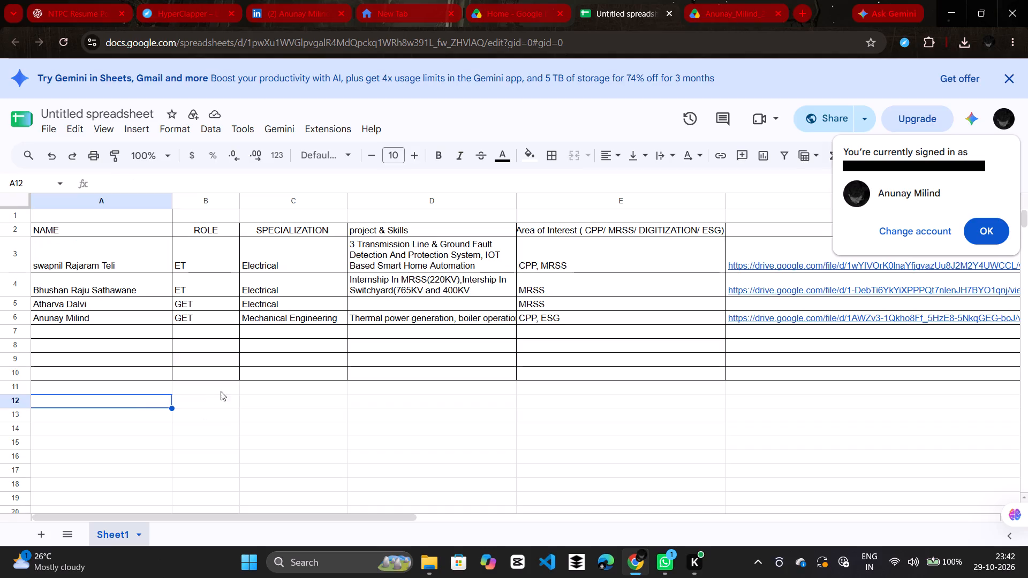
Select the project & Skills cell in row 6.
click(411, 318)
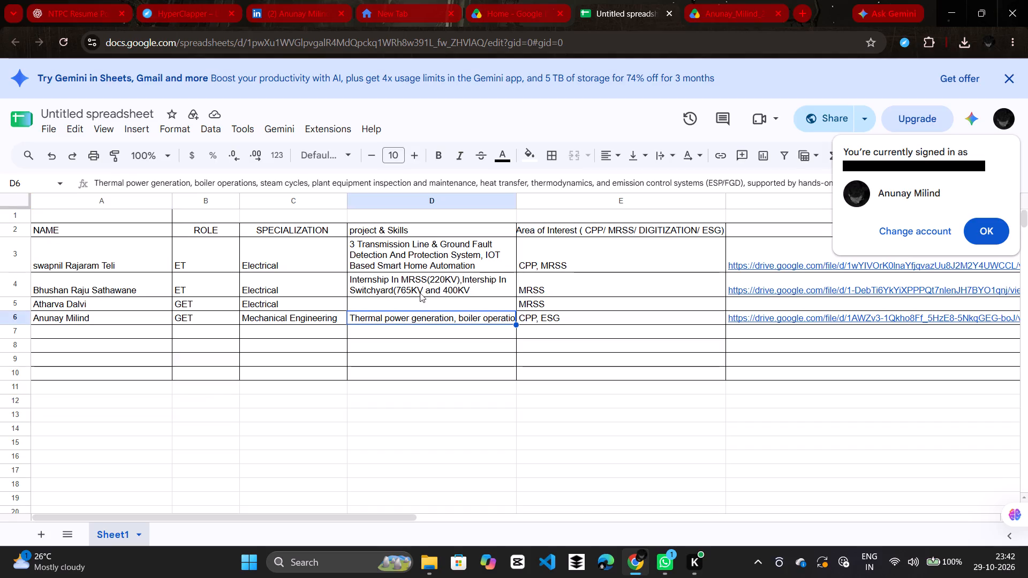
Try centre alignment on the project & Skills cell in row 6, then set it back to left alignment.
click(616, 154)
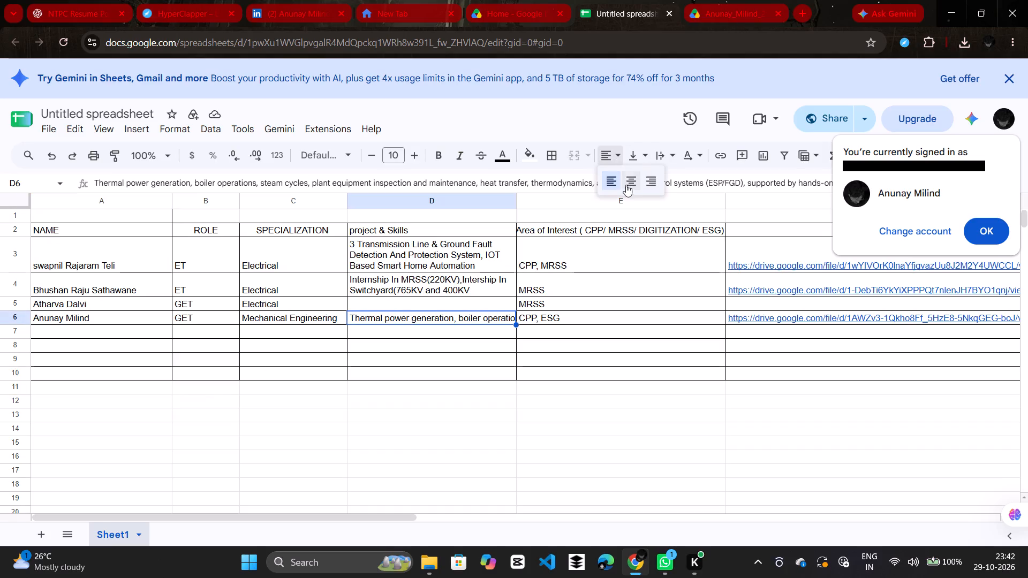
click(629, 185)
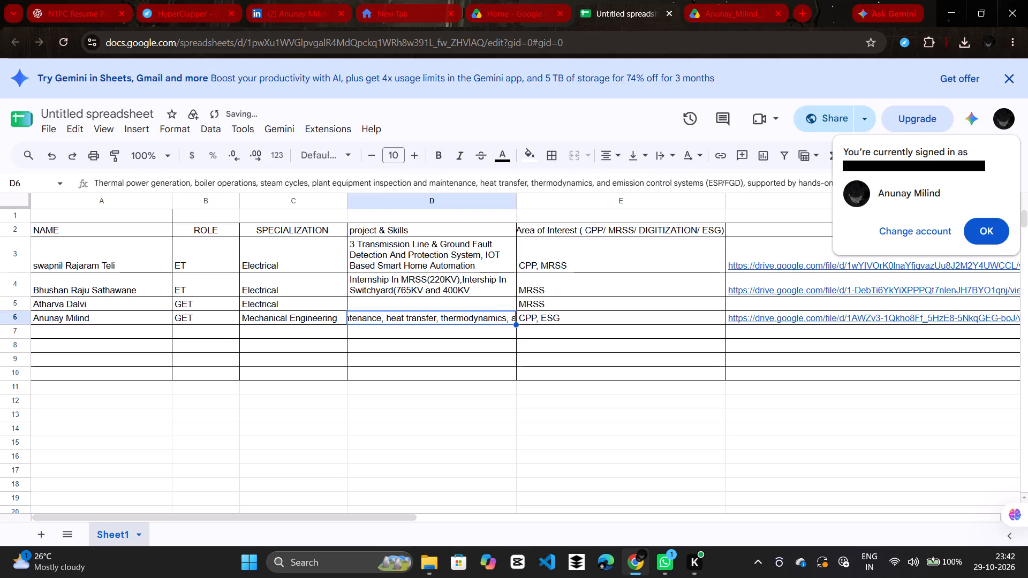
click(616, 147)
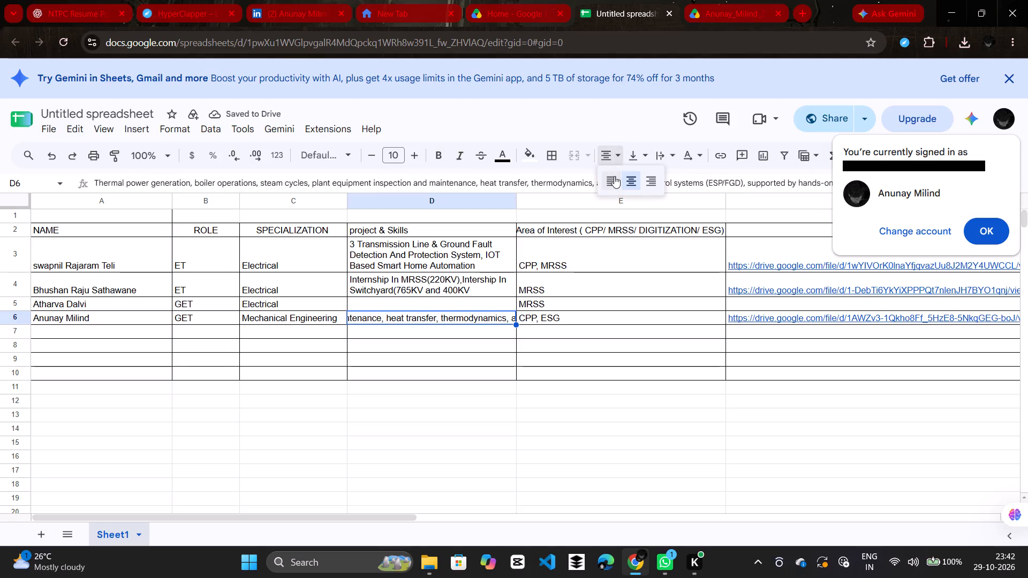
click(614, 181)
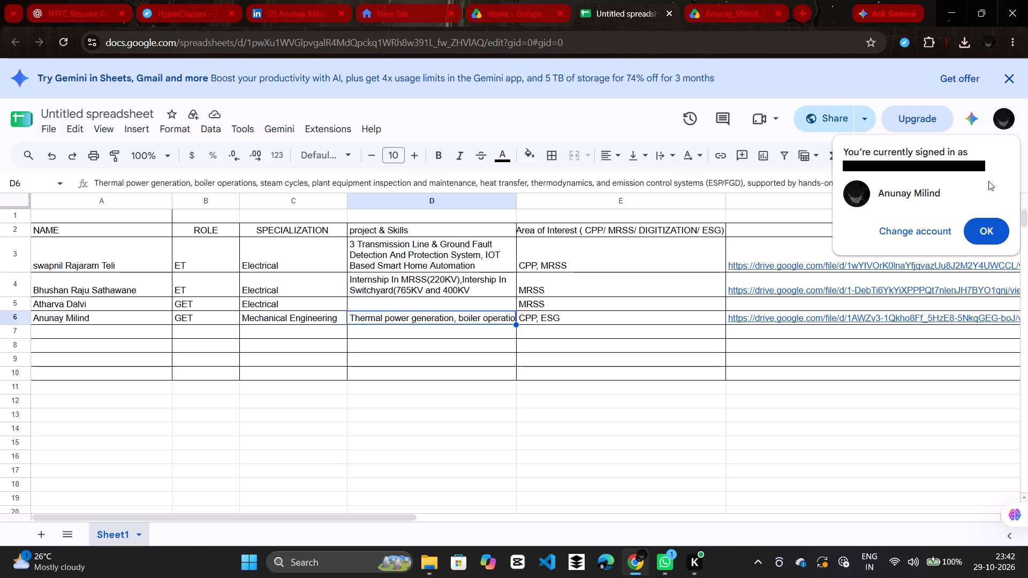
Dismiss the notice about the currently signed-in account.
click(988, 235)
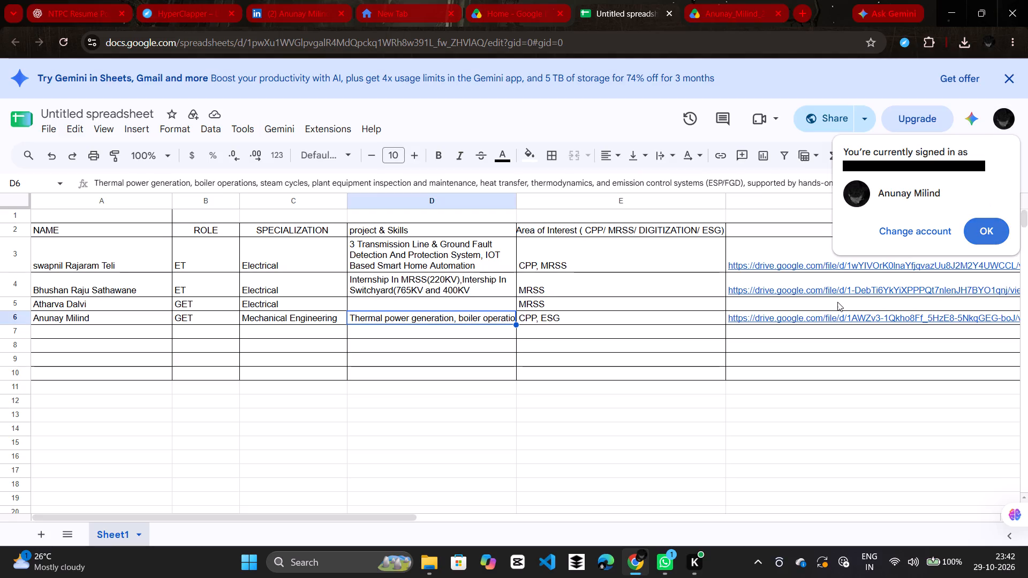
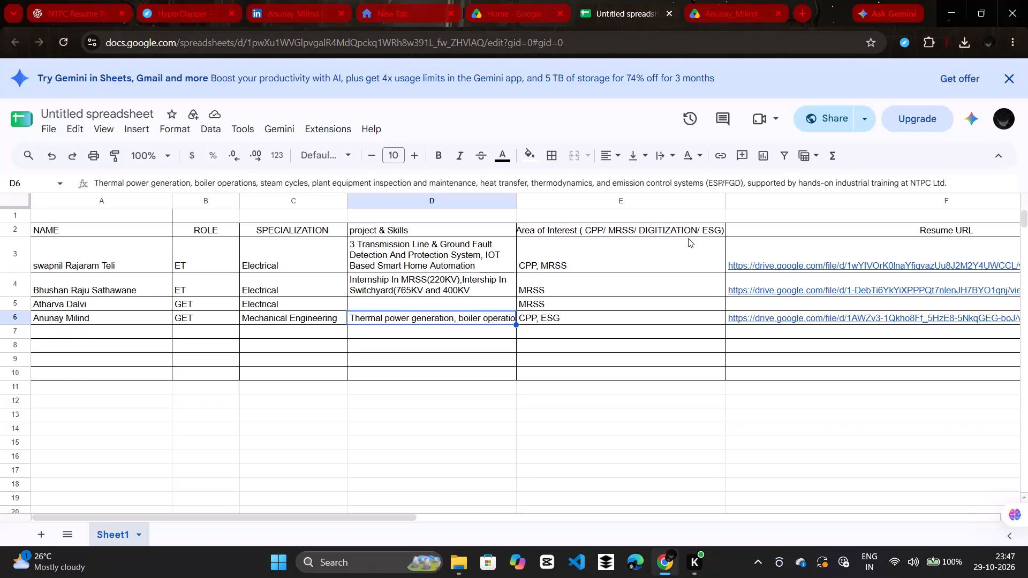
Open the Area of Interest cell in row 6 for editing, with the cursor in its text.
click(569, 321)
click(566, 316)
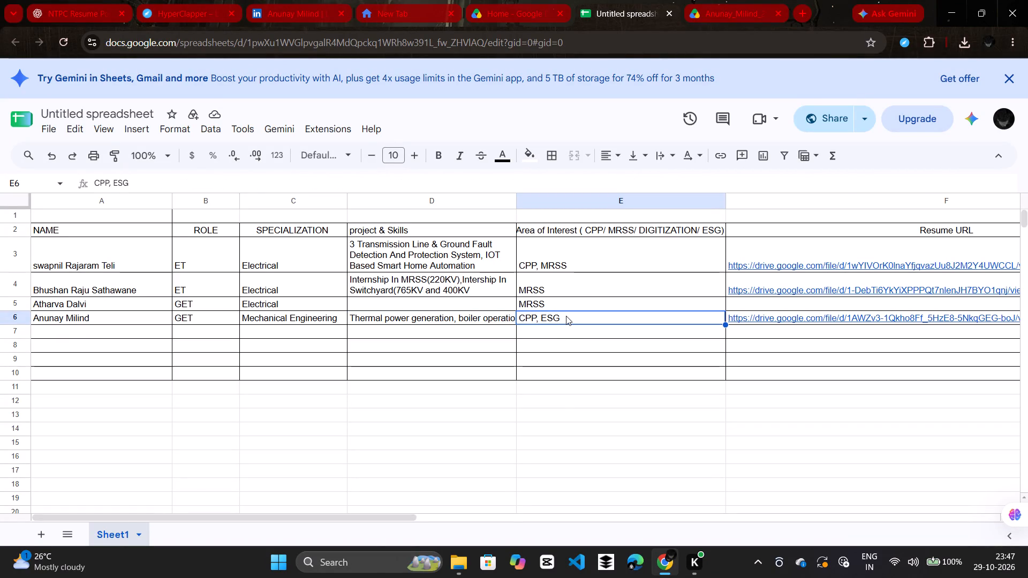
click(566, 316)
click(566, 316)
triple_click(546, 320)
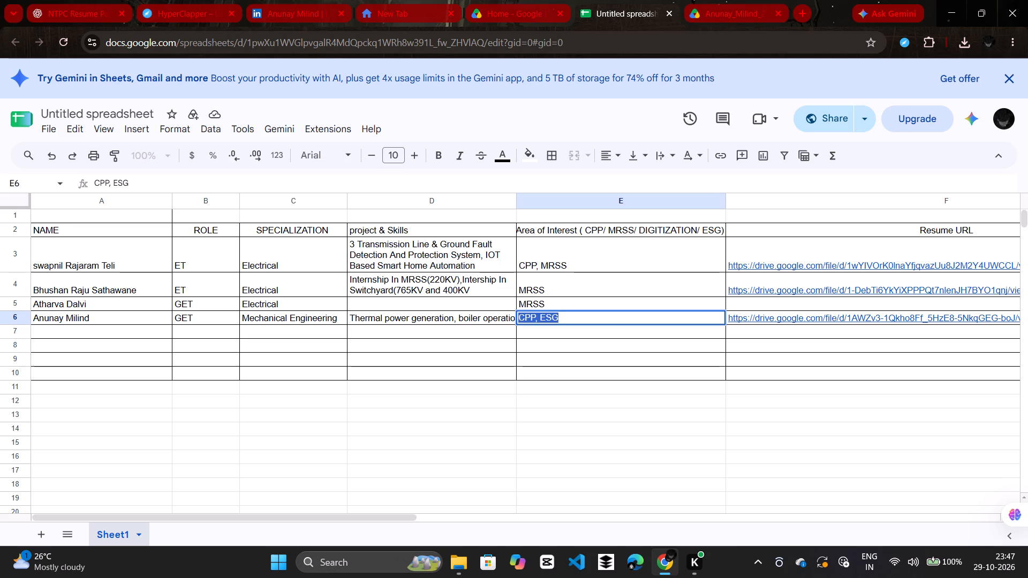
click(546, 320)
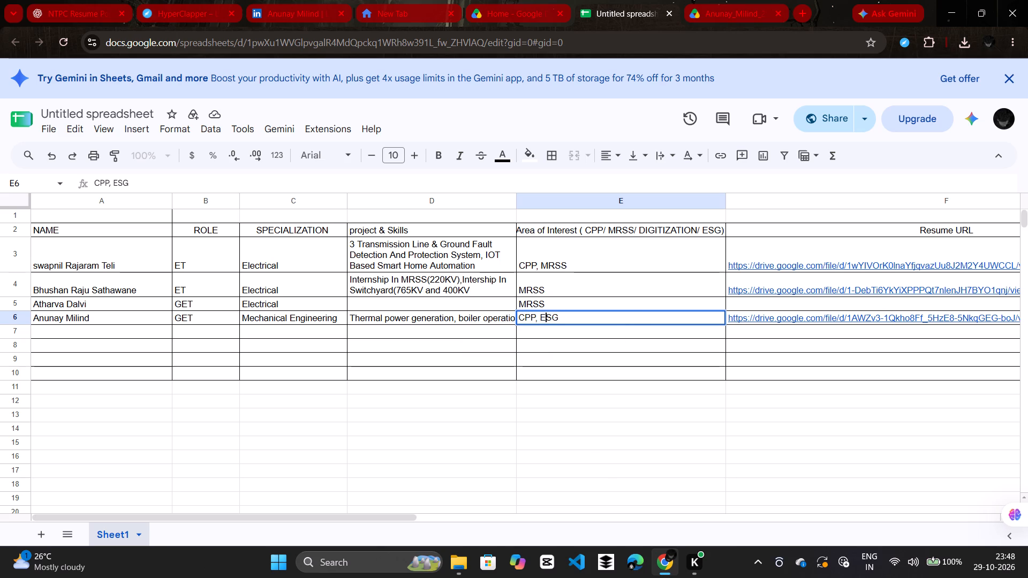
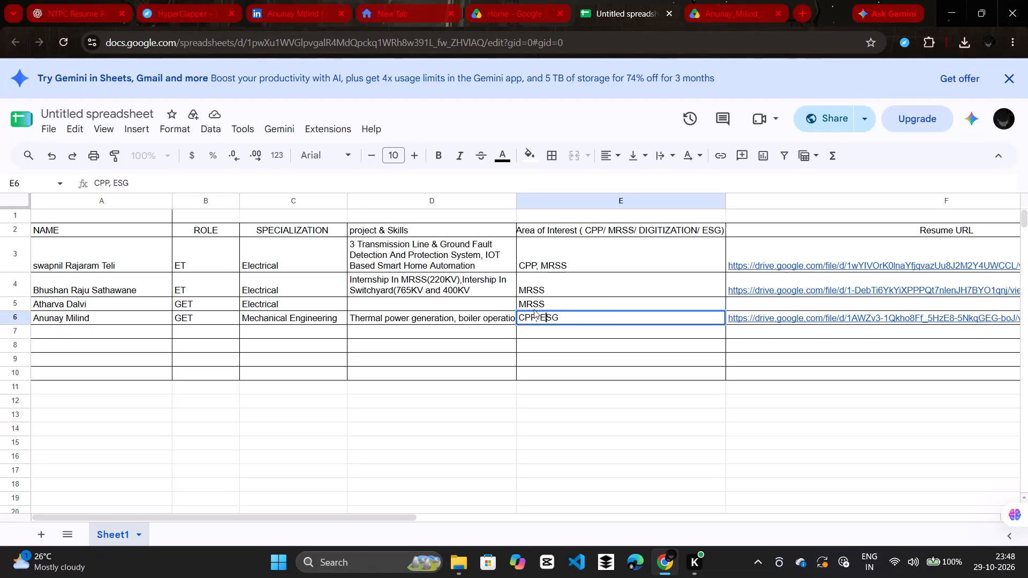
Remove ESG from the Area of Interest cell in row 6 so the entry reads CPP.
click(561, 311)
click(561, 315)
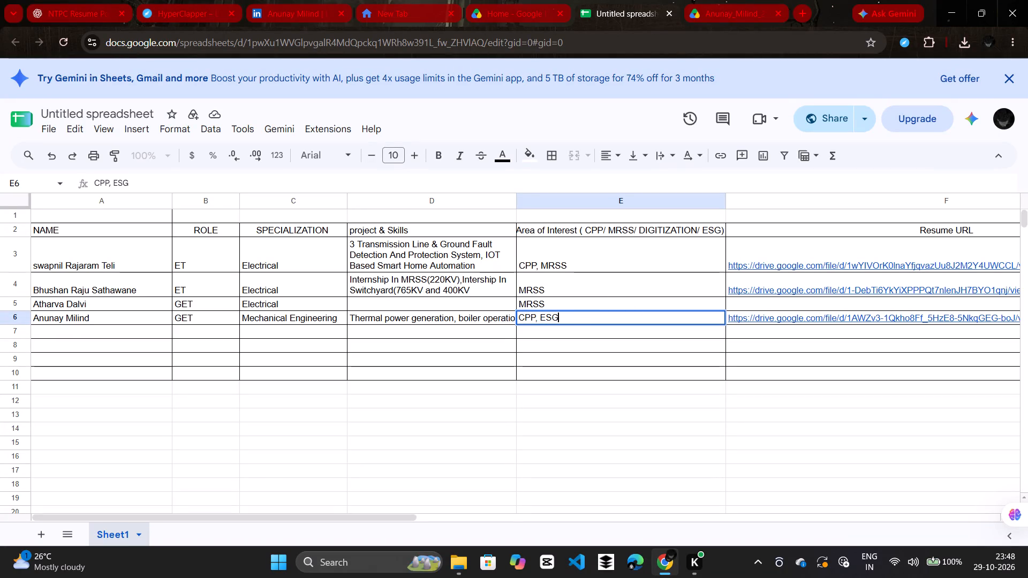
key(BackSpace)
key(BackSpace)
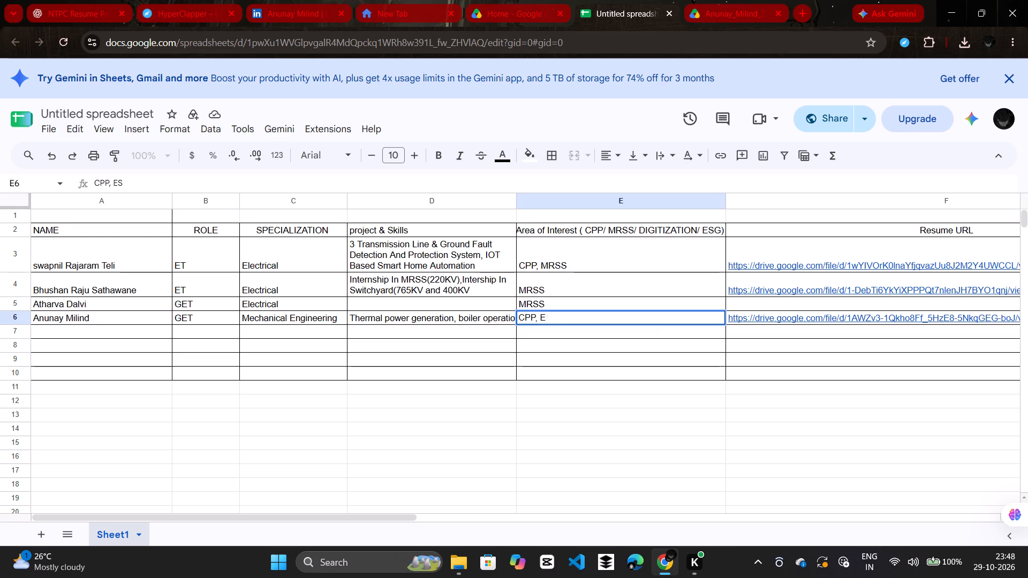
key(BackSpace)
key(BackSpace)
key(BackSpace)
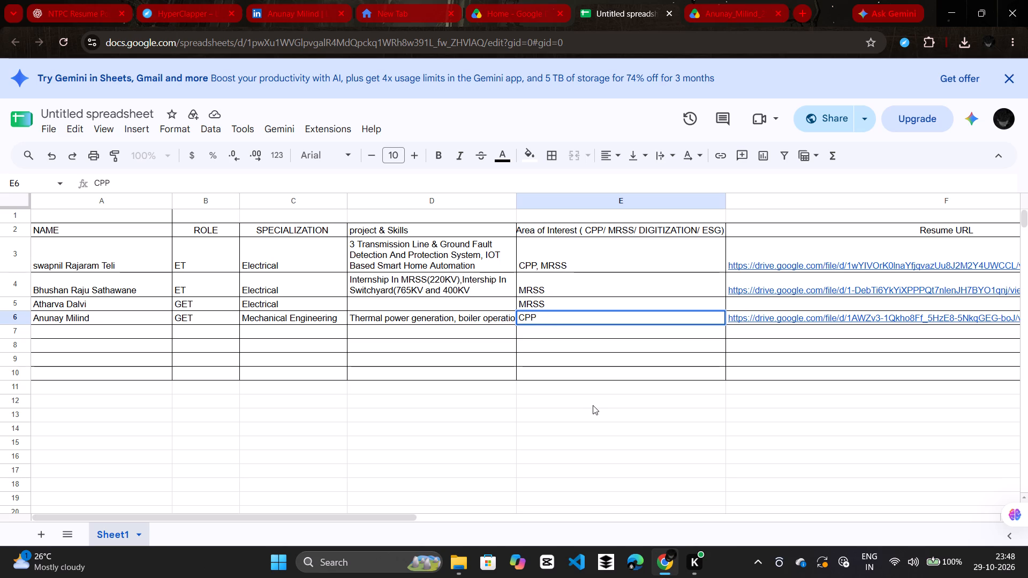
click(593, 405)
click(460, 344)
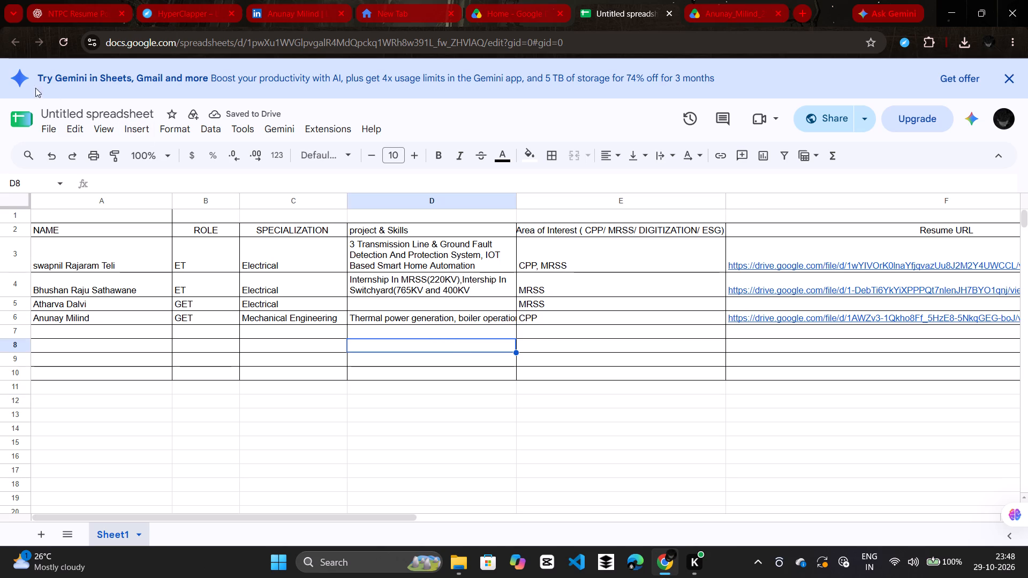
Reload the candidate spreadsheet and dismiss the signed-in account notice.
click(65, 37)
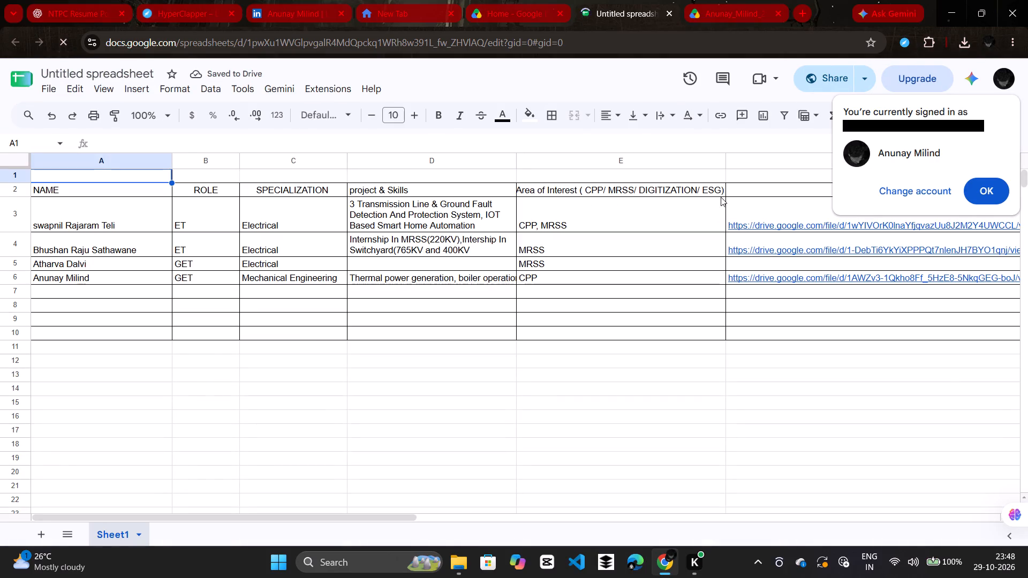
click(978, 196)
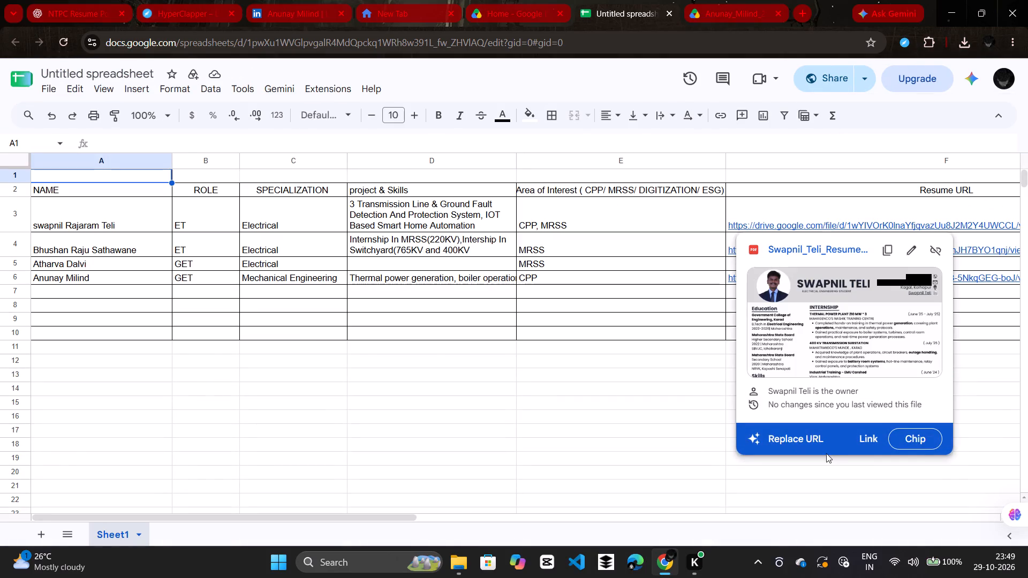
click(940, 490)
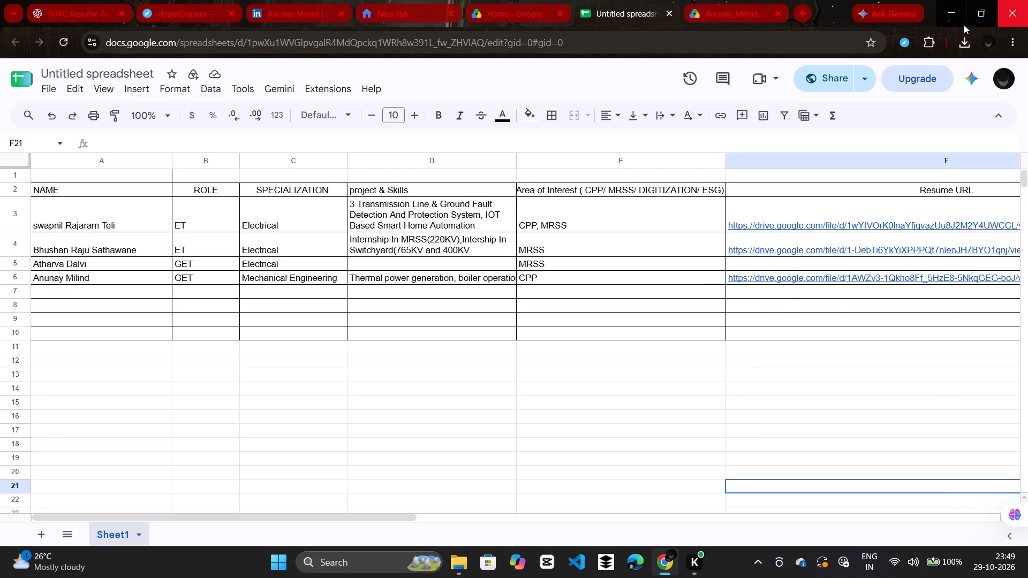
Close the candidate spreadsheet, the Drive home page, the resume PDF and the empty new page.
click(667, 13)
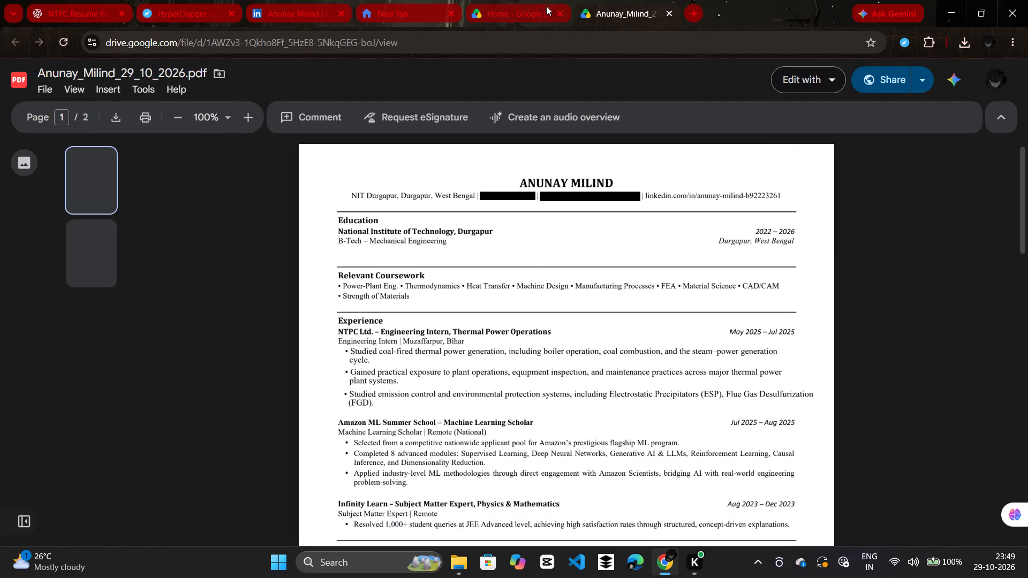
click(558, 11)
click(558, 11)
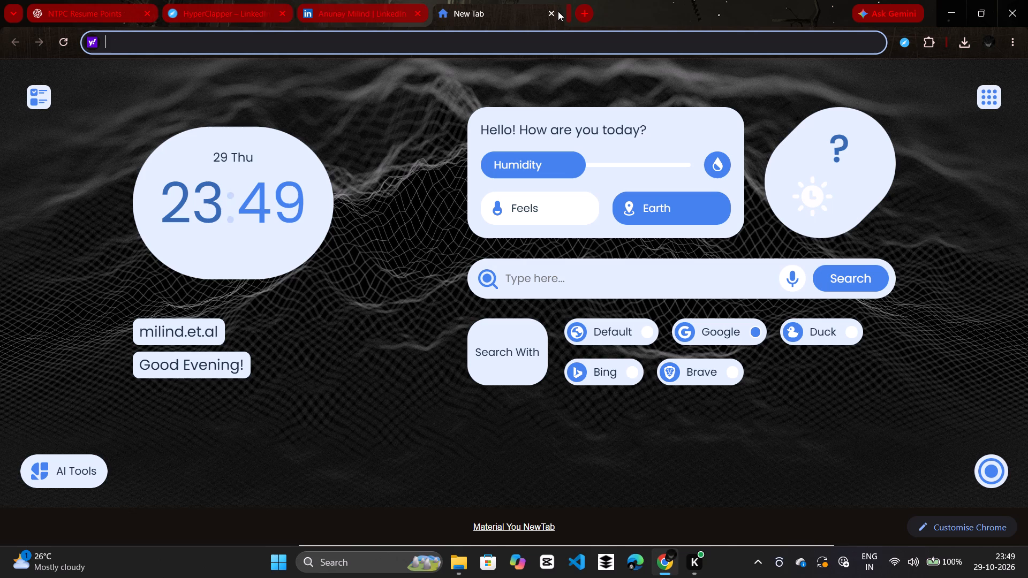
click(560, 11)
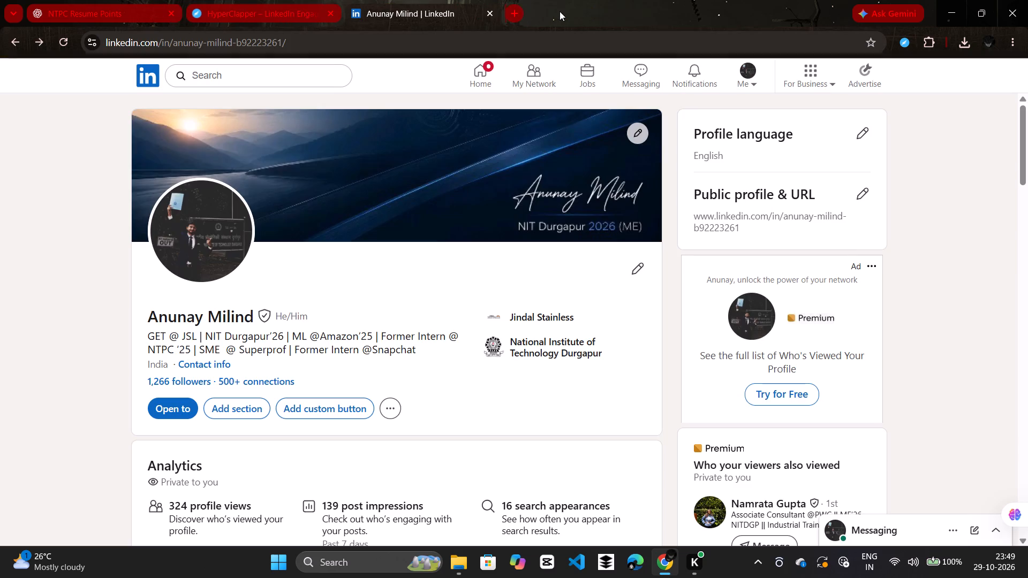
Switch to the HyperClapper post page and examine the boost's progress, engagement chart, channel delivery and people who engaged.
click(171, 0)
click(223, 2)
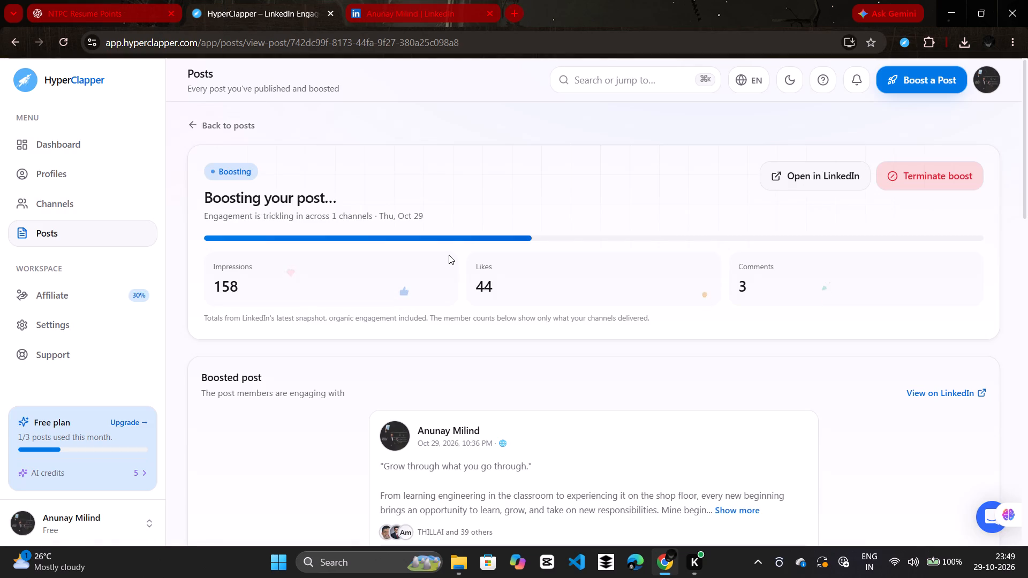
scroll(449, 255, down, 6)
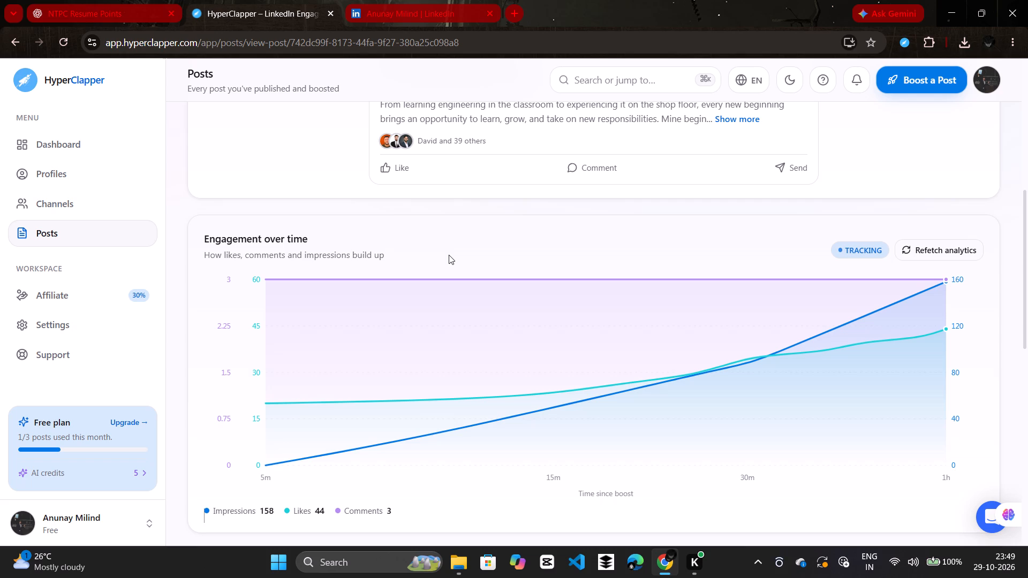
scroll(449, 255, down, 2)
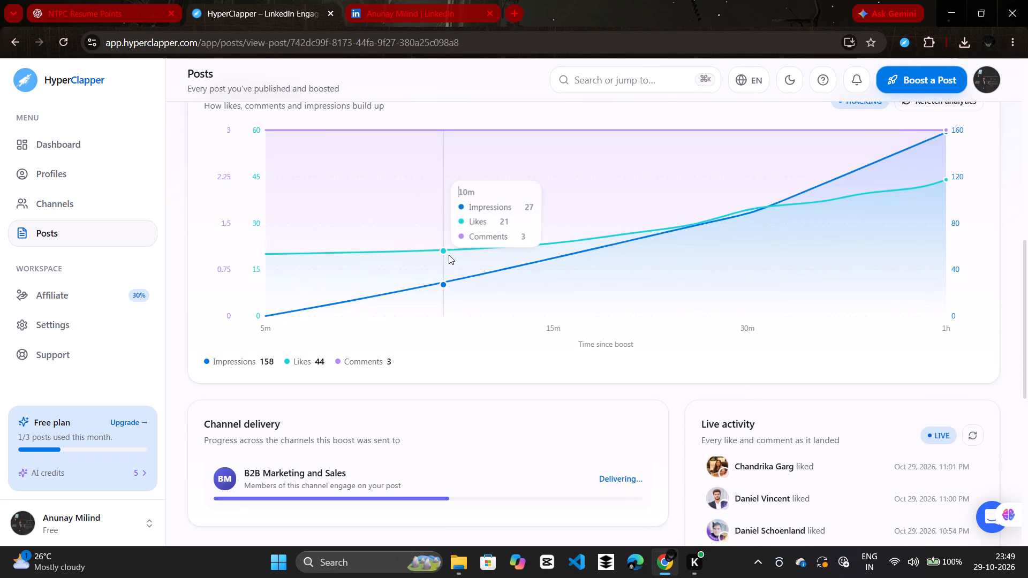
scroll(449, 255, down, 2)
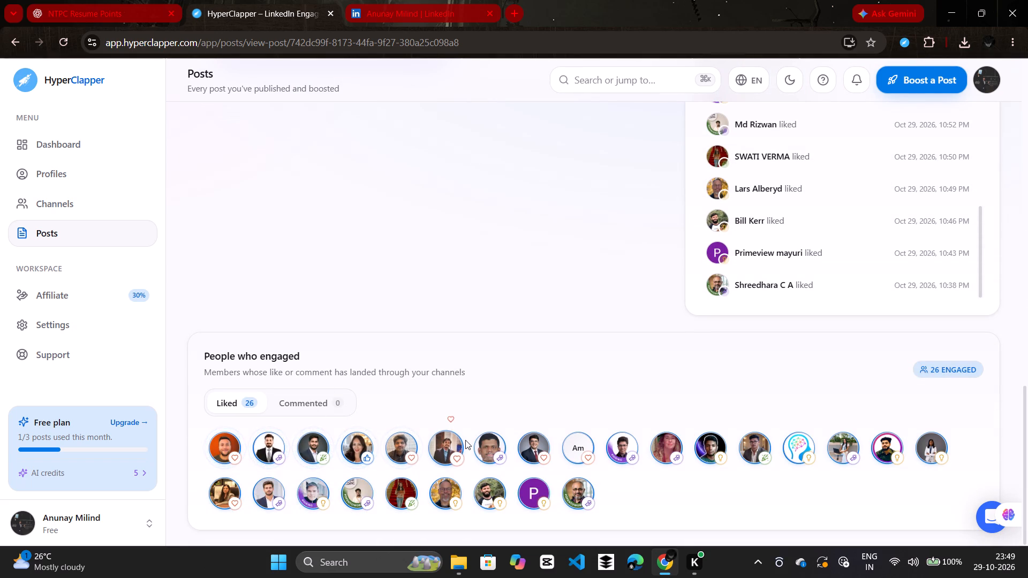
scroll(465, 440, up, 6)
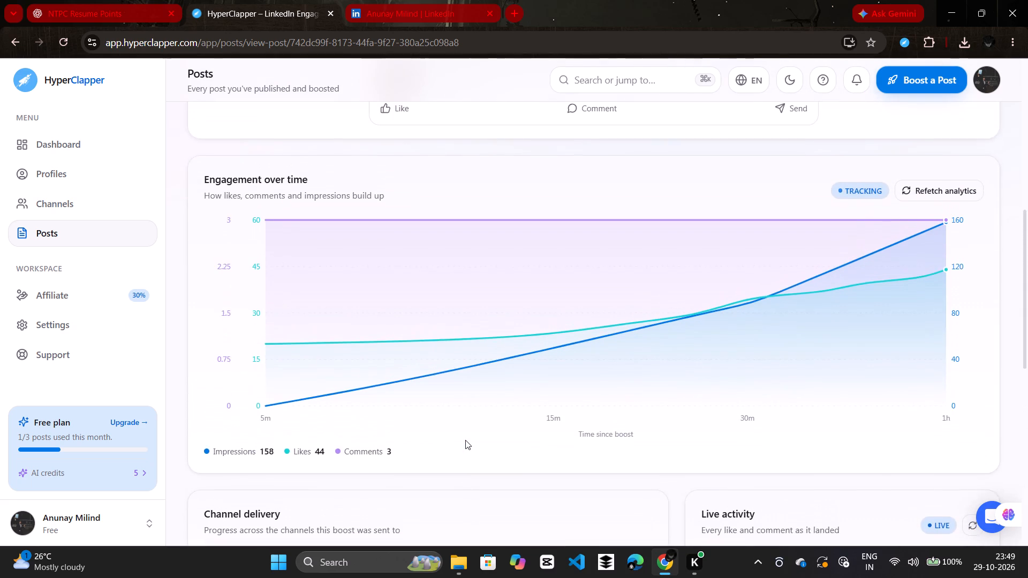
scroll(465, 440, up, 6)
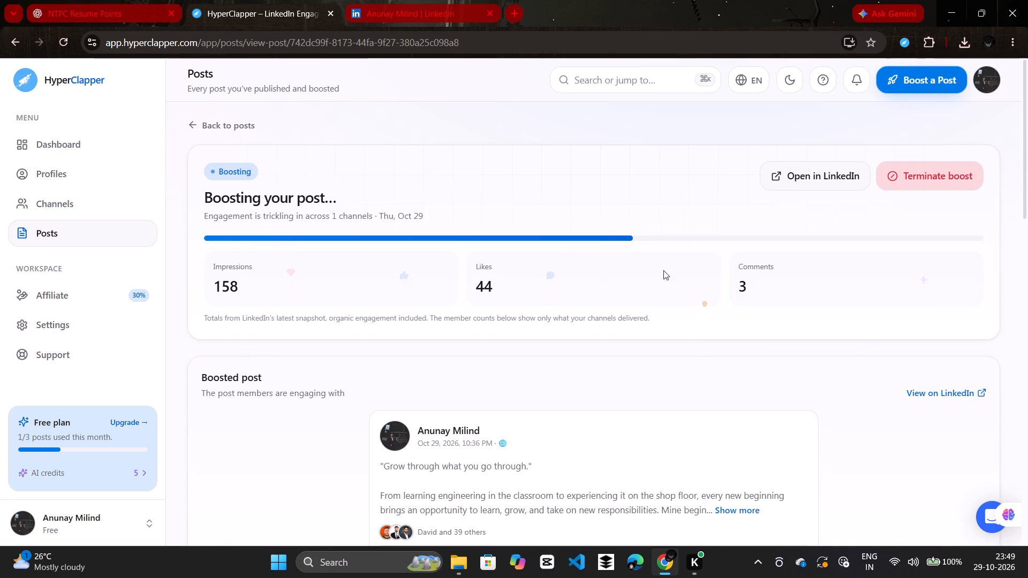
Reload the boosted post page and re-examine its engagement over time, channel delivery, live activity and engaged members.
click(65, 46)
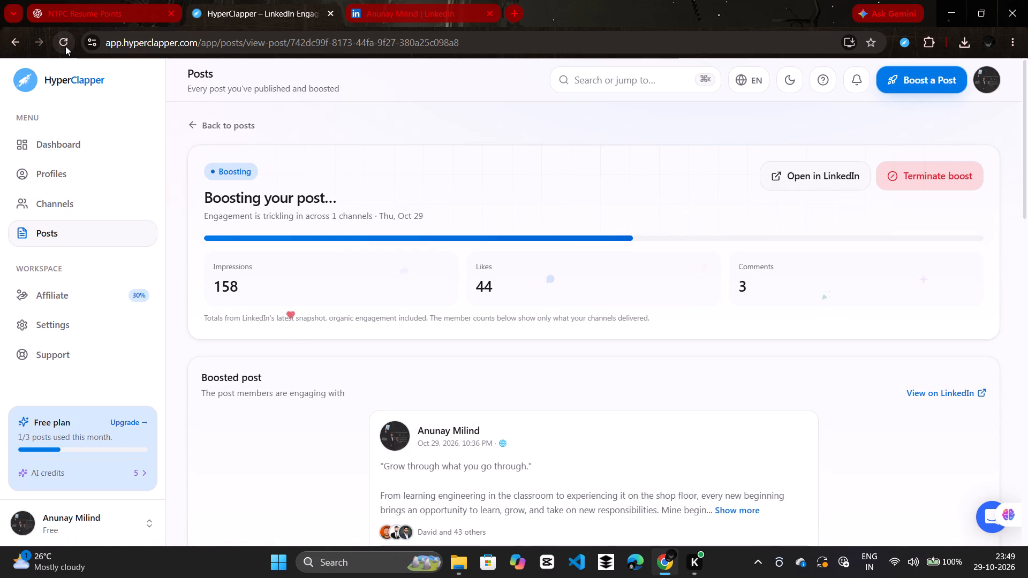
scroll(65, 46, down, 4)
scroll(371, 187, down, 4)
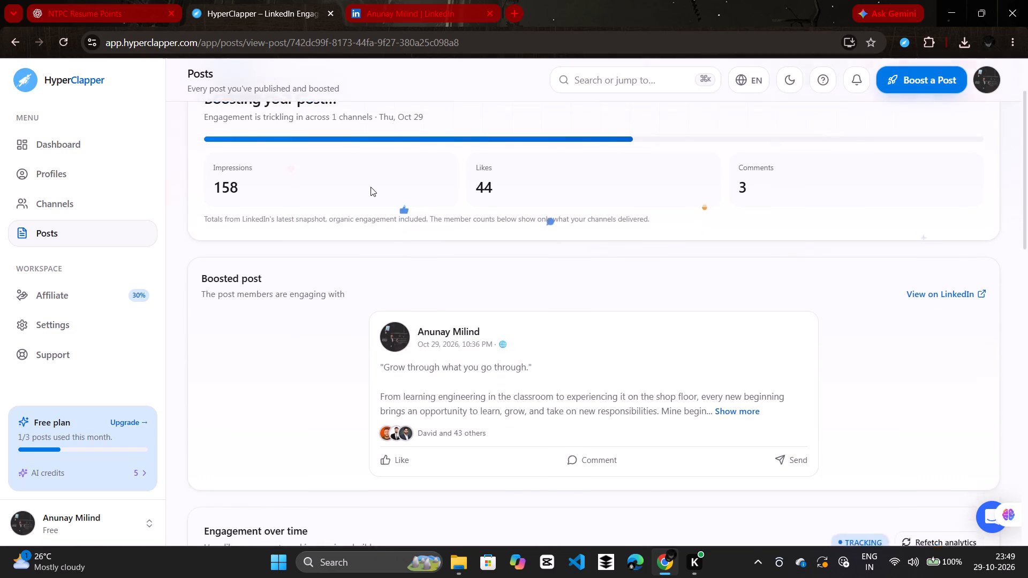
scroll(371, 187, down, 3)
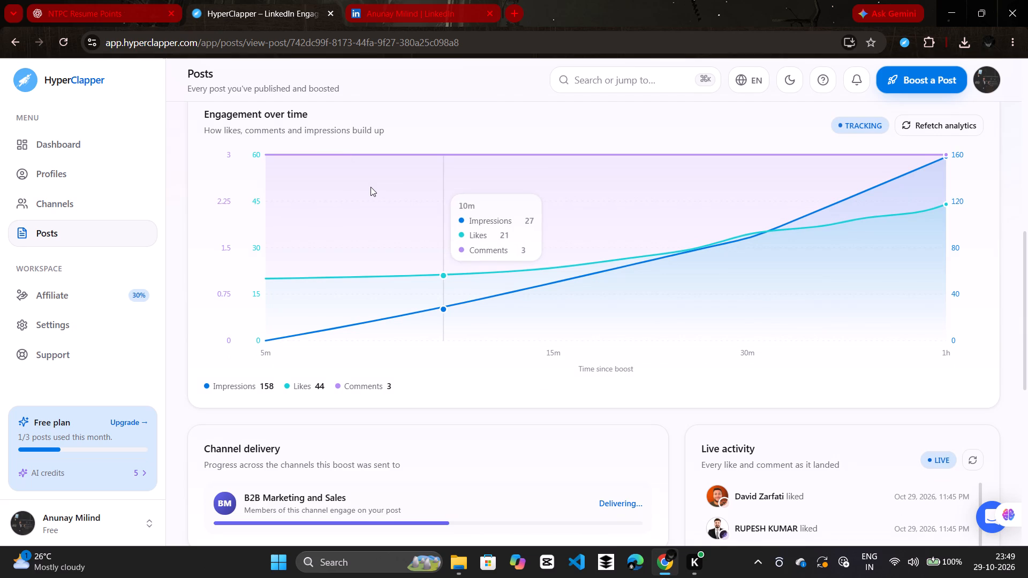
scroll(371, 187, down, 1)
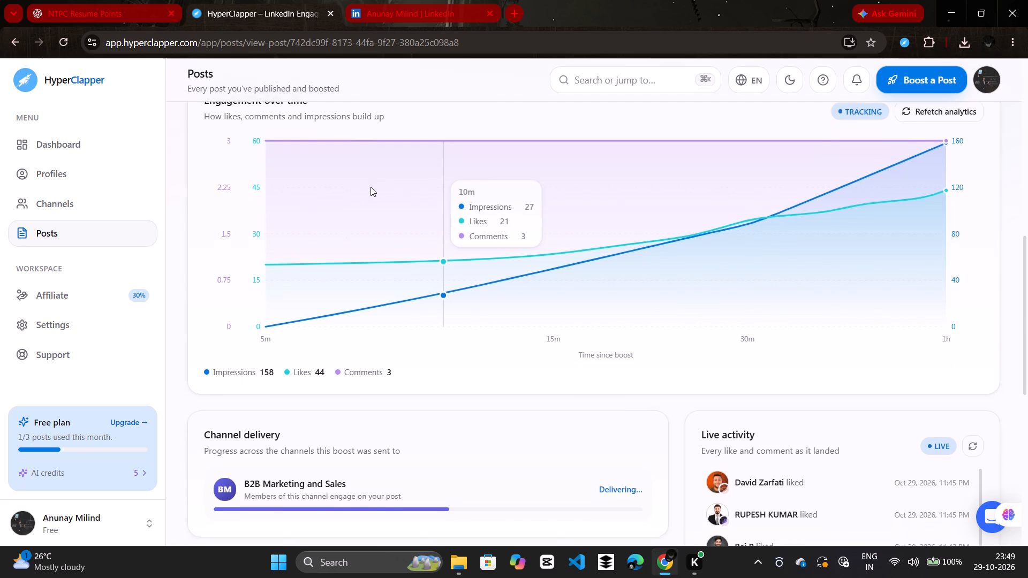
scroll(371, 187, down, 2)
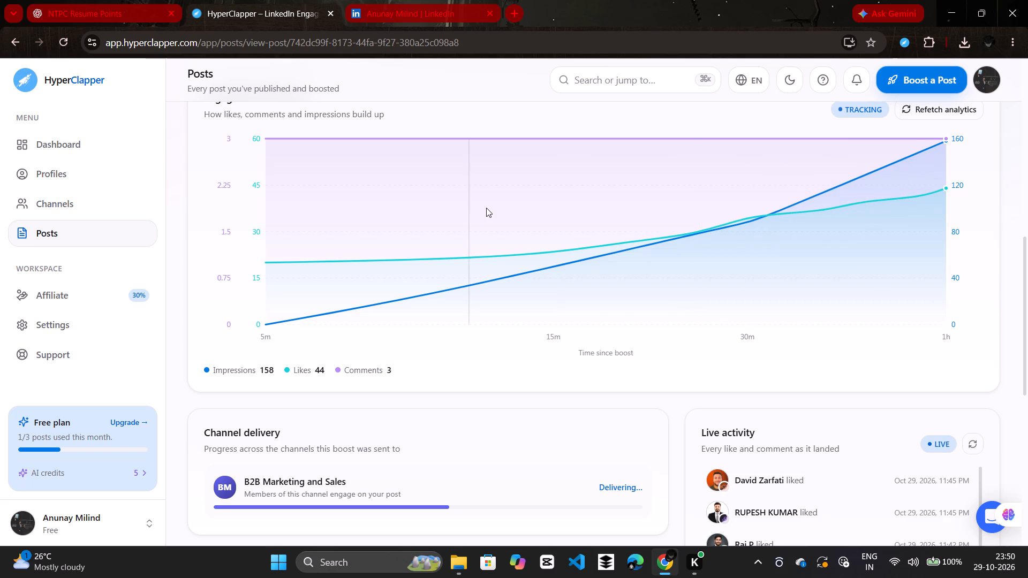
scroll(486, 208, down, 3)
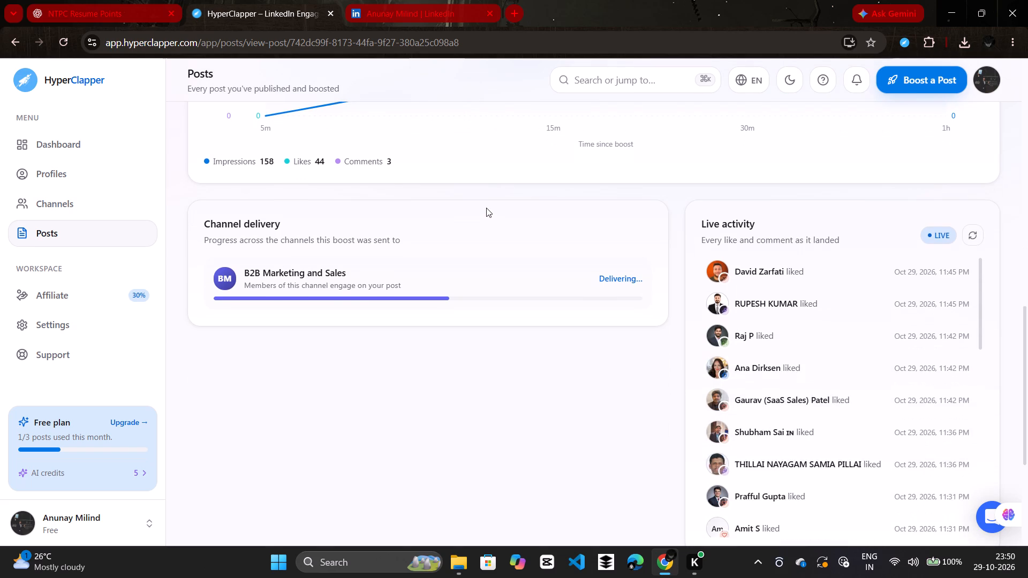
scroll(486, 208, down, 3)
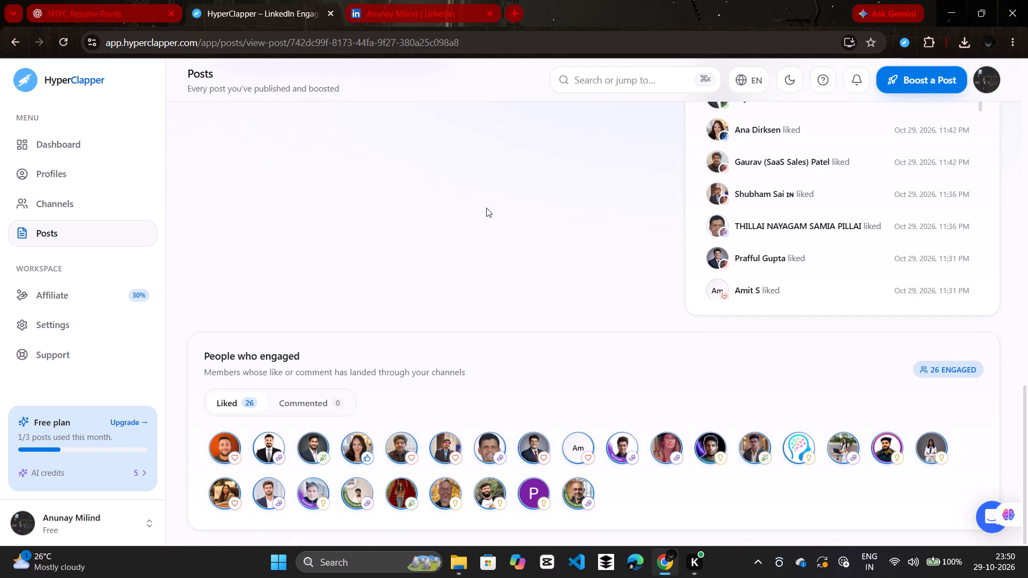
scroll(486, 208, up, 4)
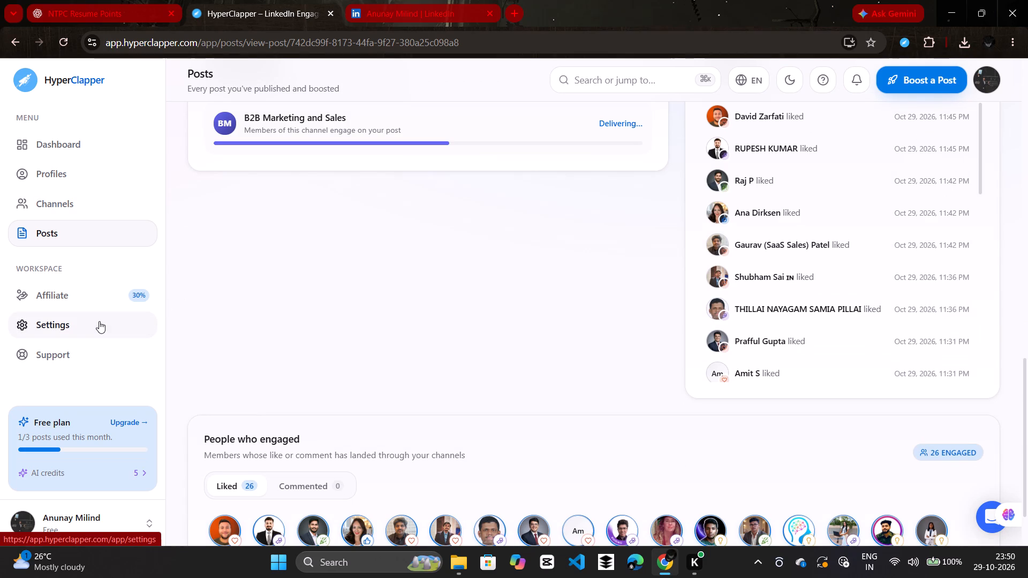
scroll(99, 321, down, 6)
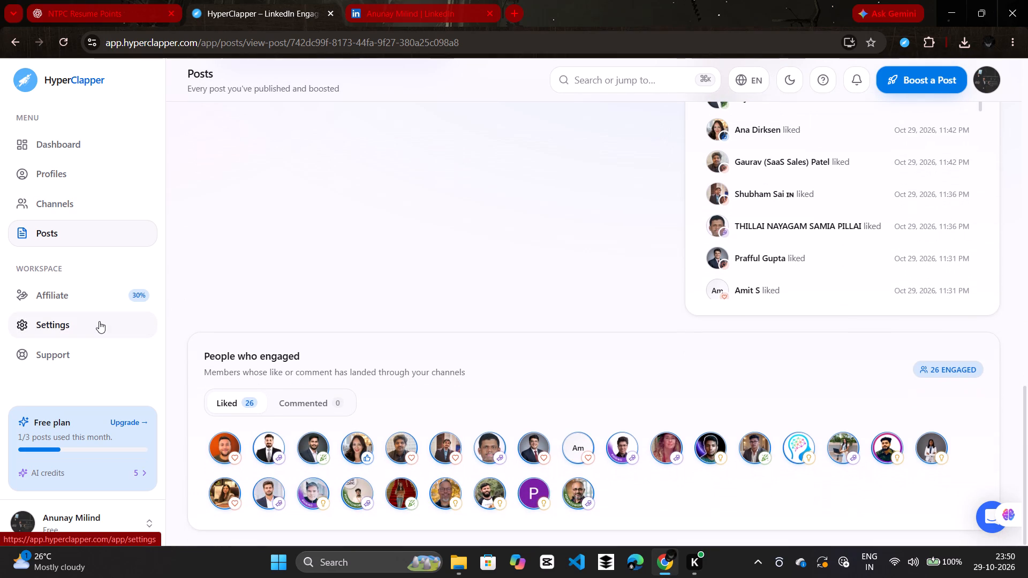